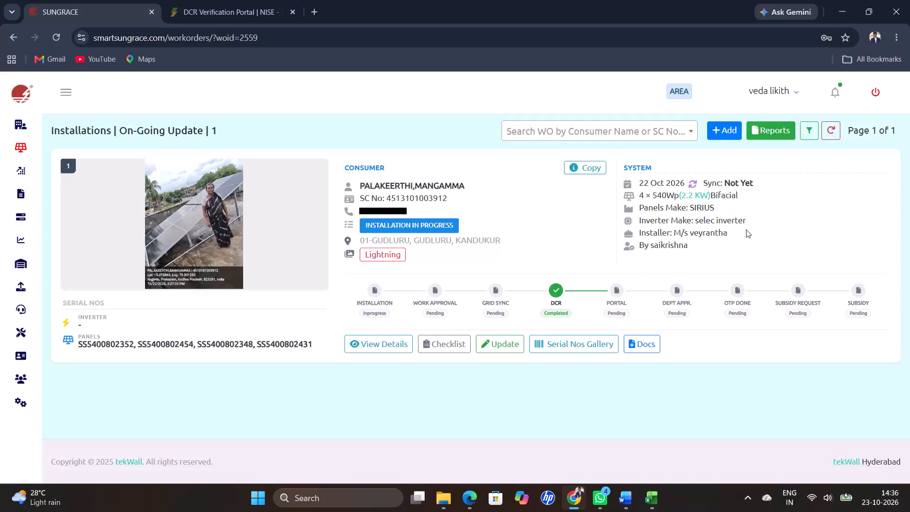
Reload the work order page, open the list of total installations and refresh it.
click(55, 39)
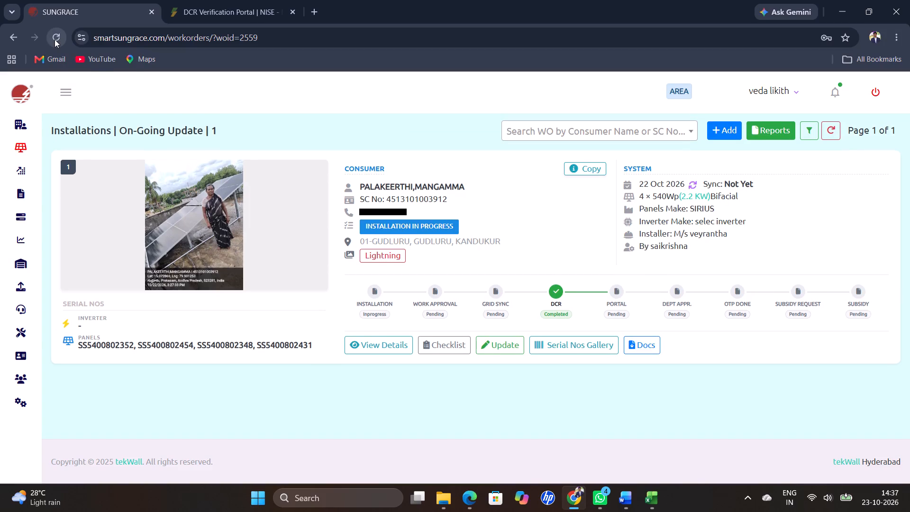
click(63, 41)
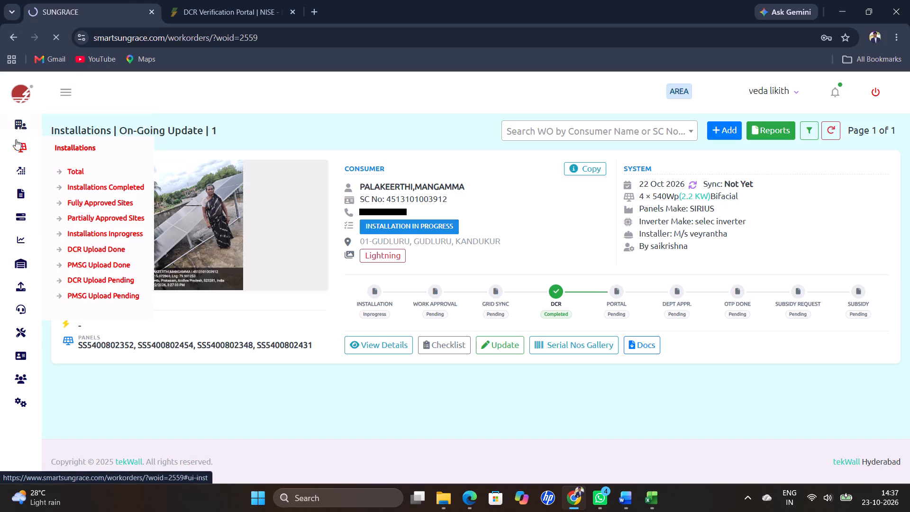
click(79, 168)
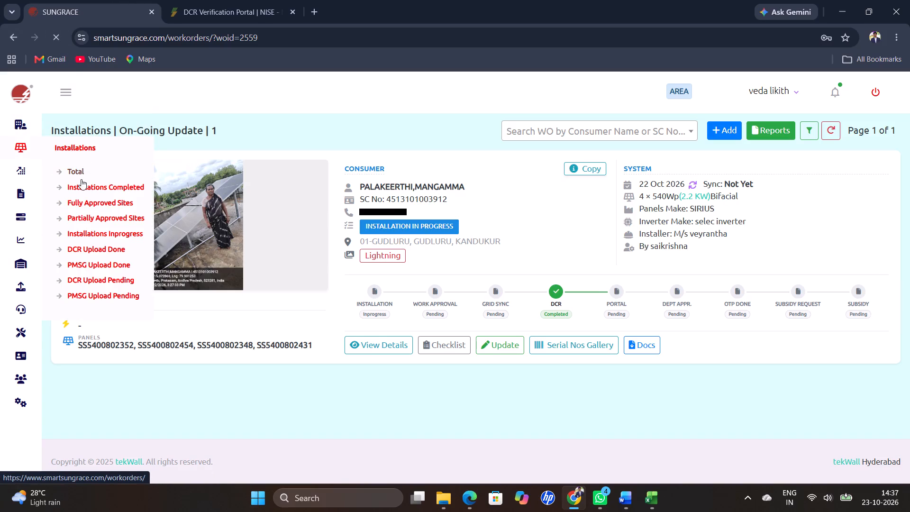
double_click(78, 167)
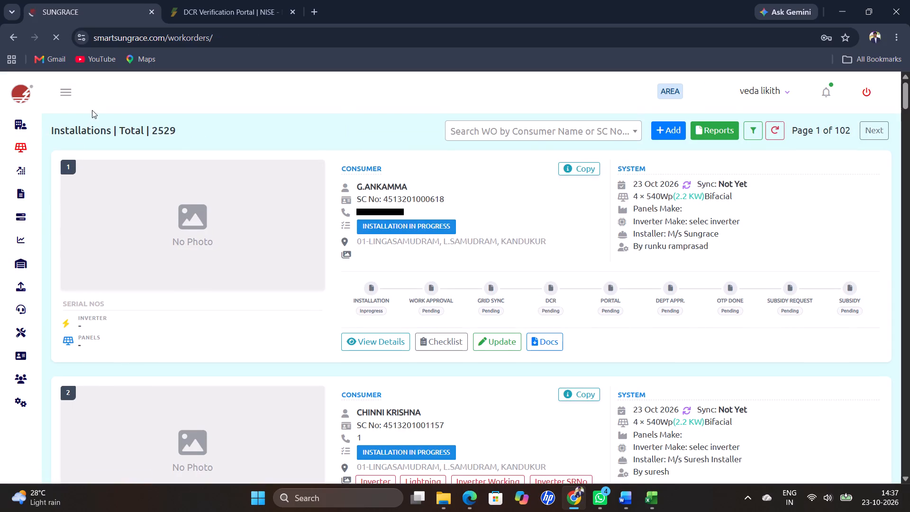
click(54, 36)
Examine the newest installations and check the Quick Copy Details of the second, third and fourth entries.
scroll(429, 192, down, 4)
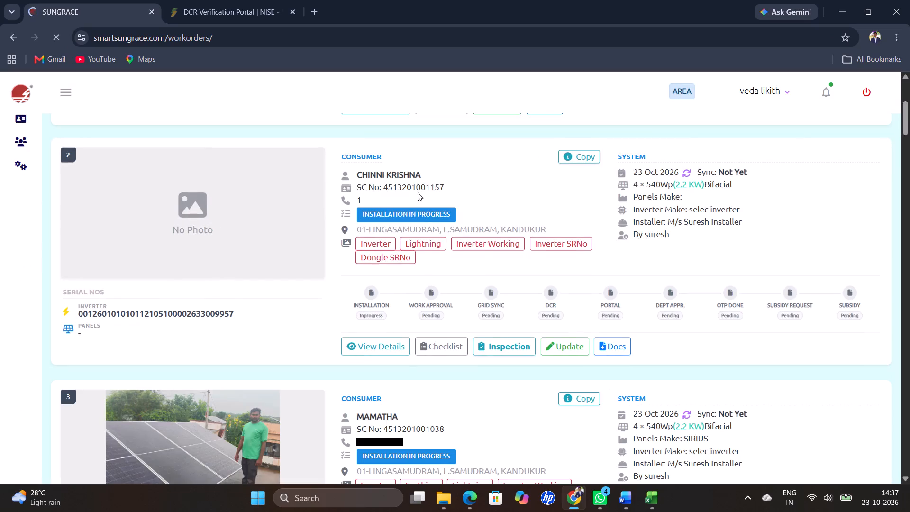
scroll(477, 194, down, 4)
scroll(480, 199, up, 3)
scroll(528, 169, up, 2)
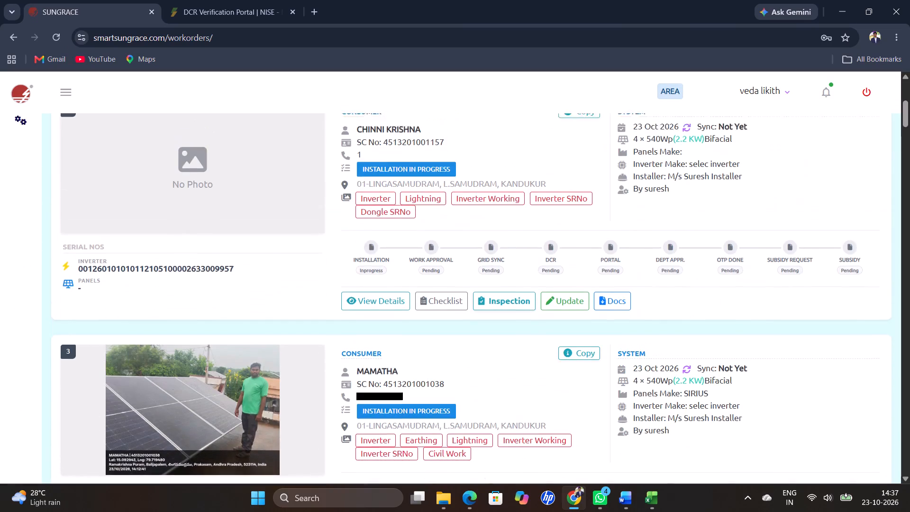
scroll(528, 169, up, 1)
click(577, 281)
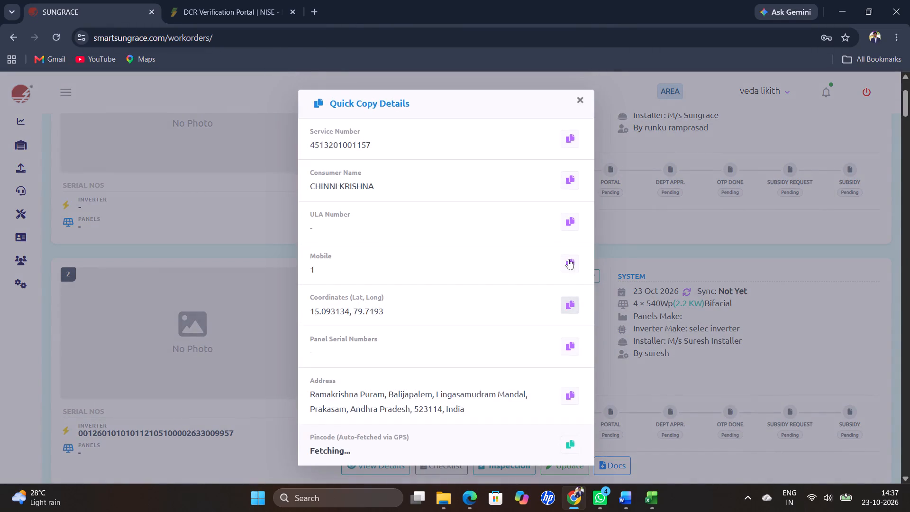
click(585, 94)
scroll(440, 250, down, 4)
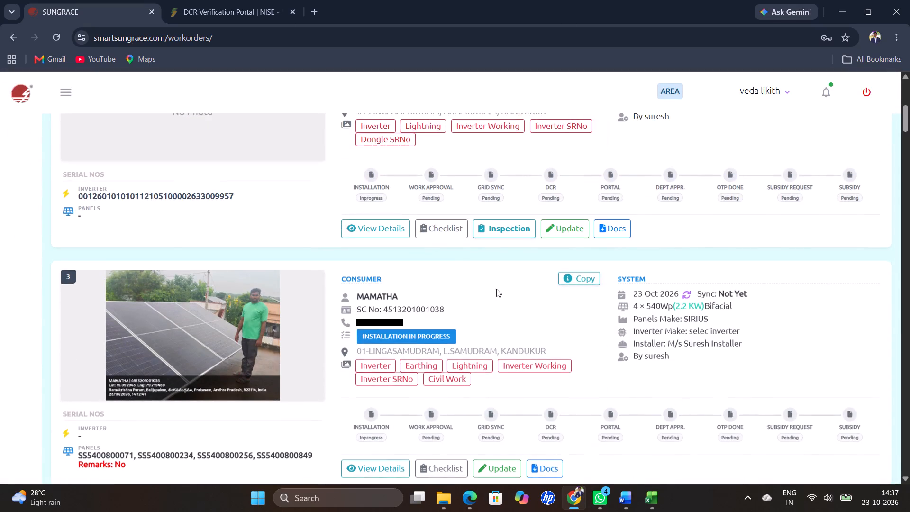
scroll(496, 289, down, 3)
scroll(539, 211, up, 2)
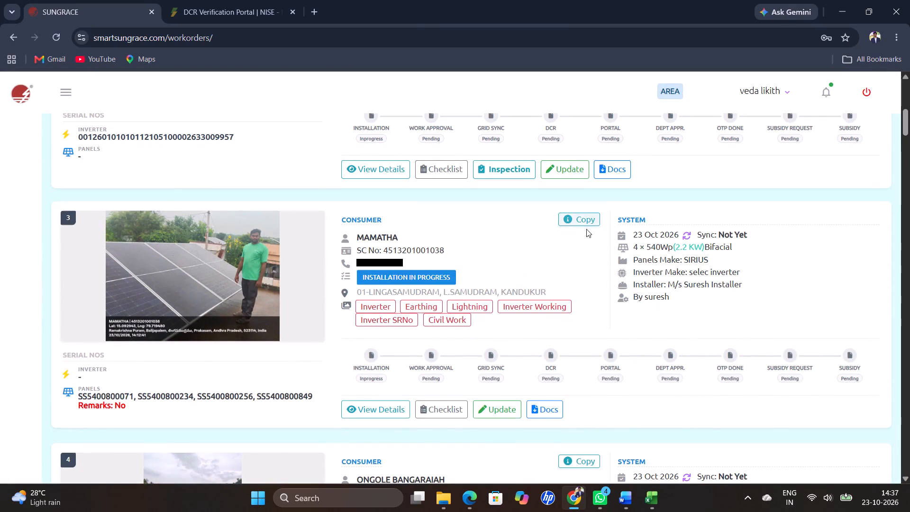
click(587, 221)
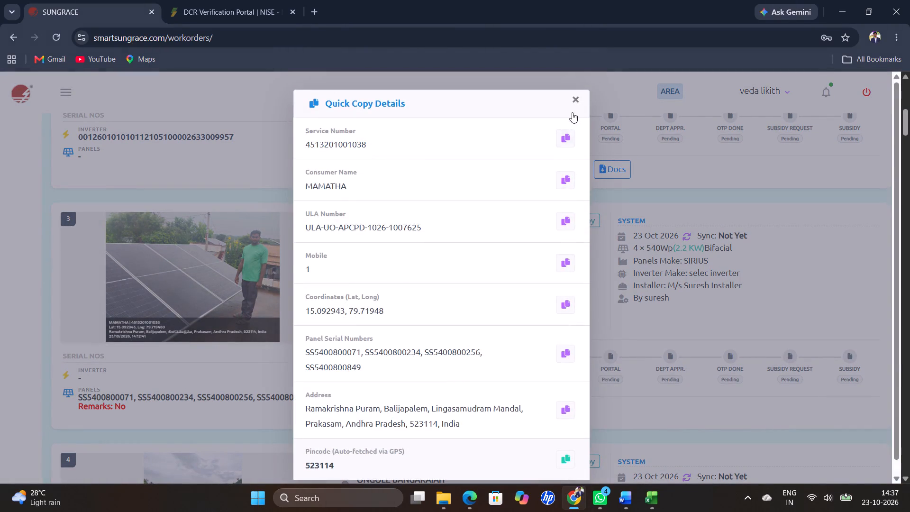
click(573, 100)
scroll(438, 211, down, 2)
scroll(499, 268, down, 3)
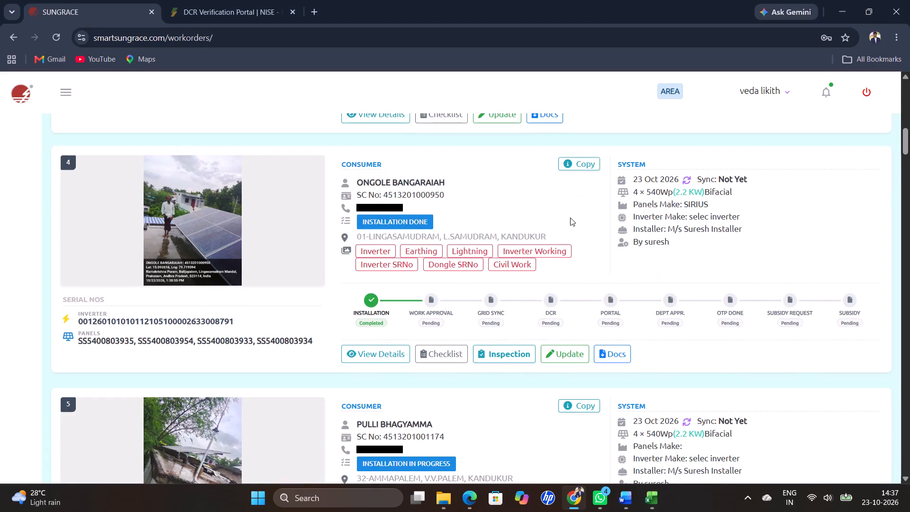
click(568, 170)
click(576, 93)
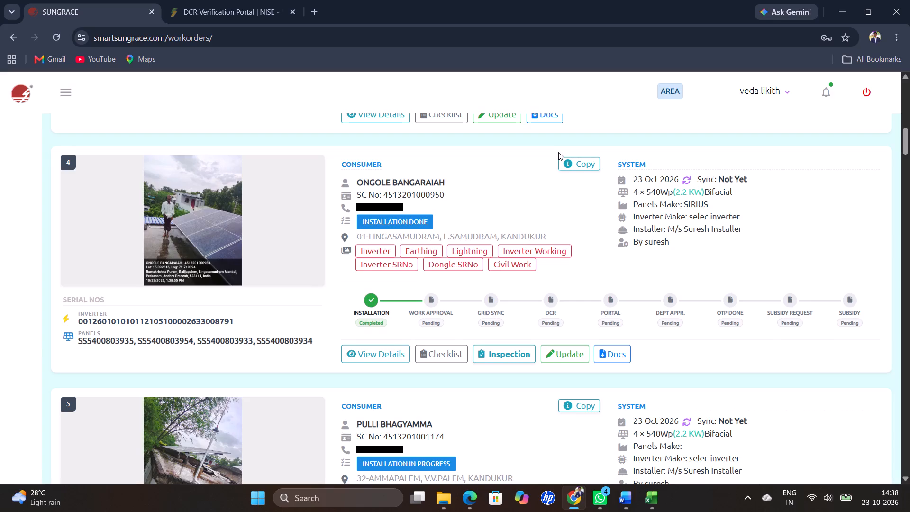
scroll(558, 152, up, 19)
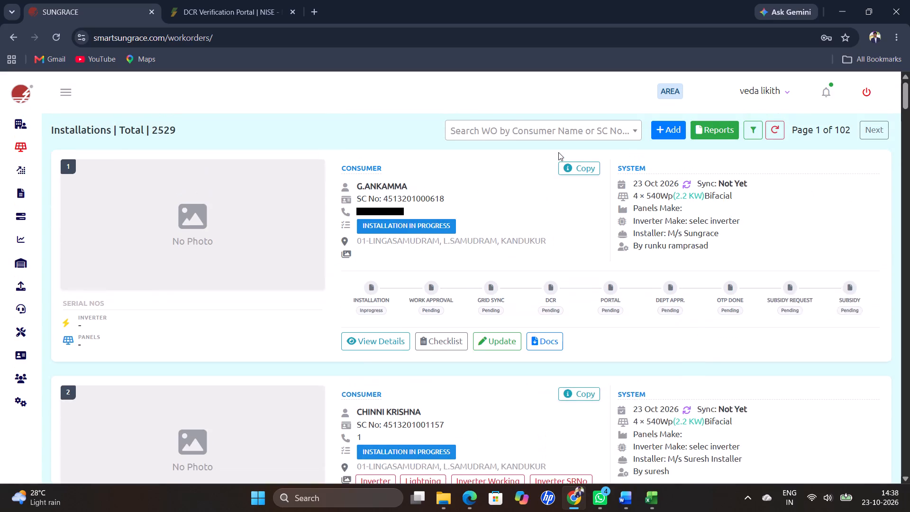
scroll(558, 152, up, 3)
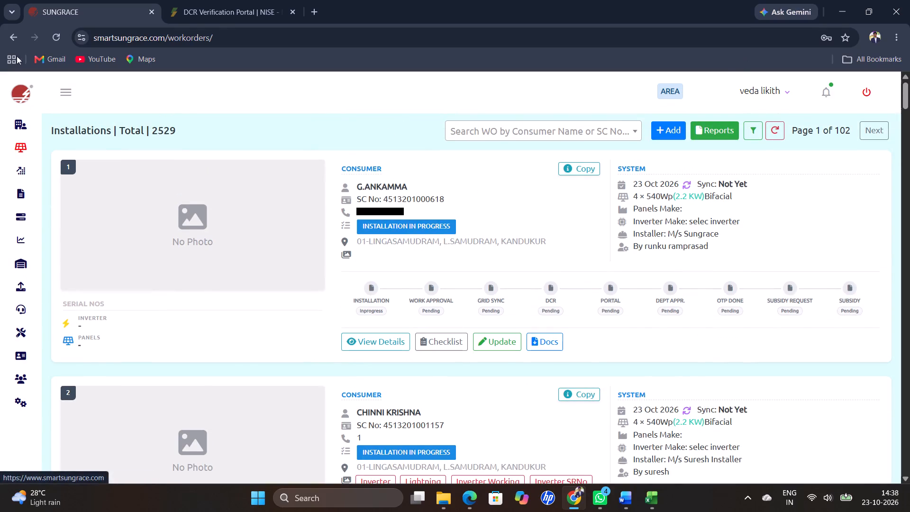
Refresh the installations page and download the Installation Report.
click(59, 29)
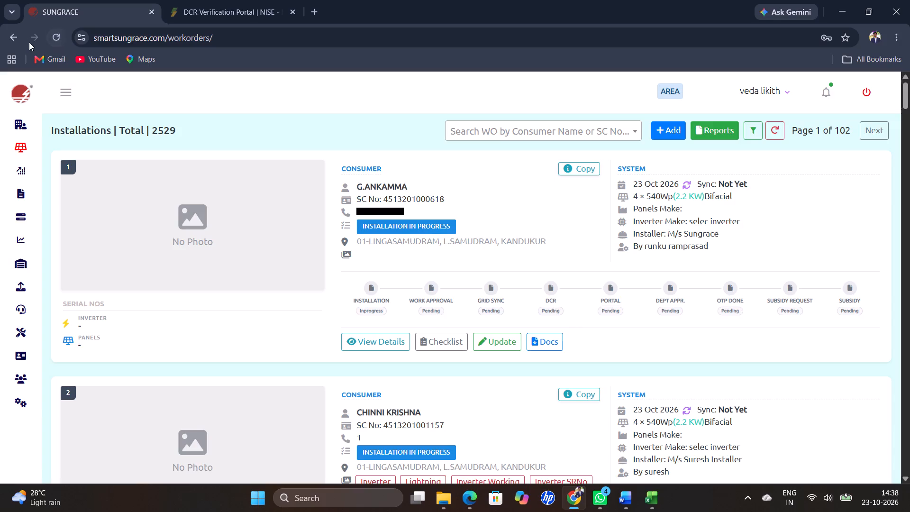
click(705, 128)
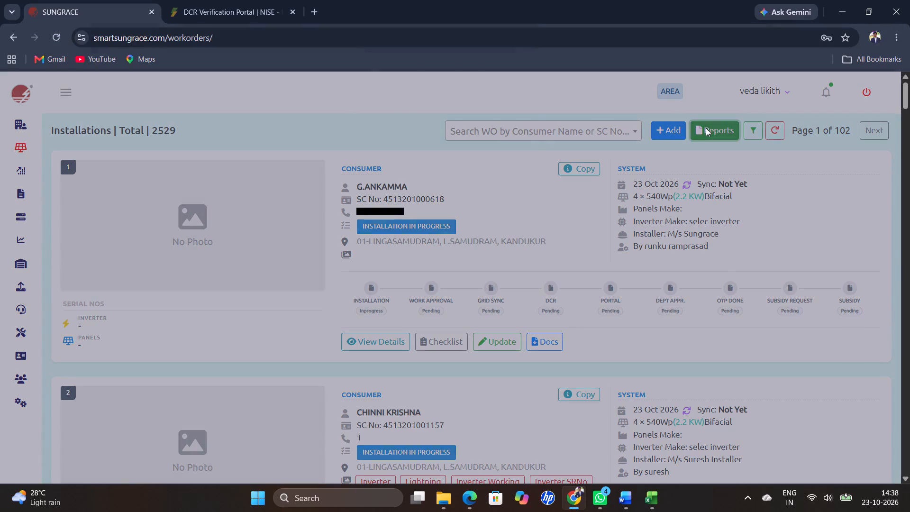
click(493, 143)
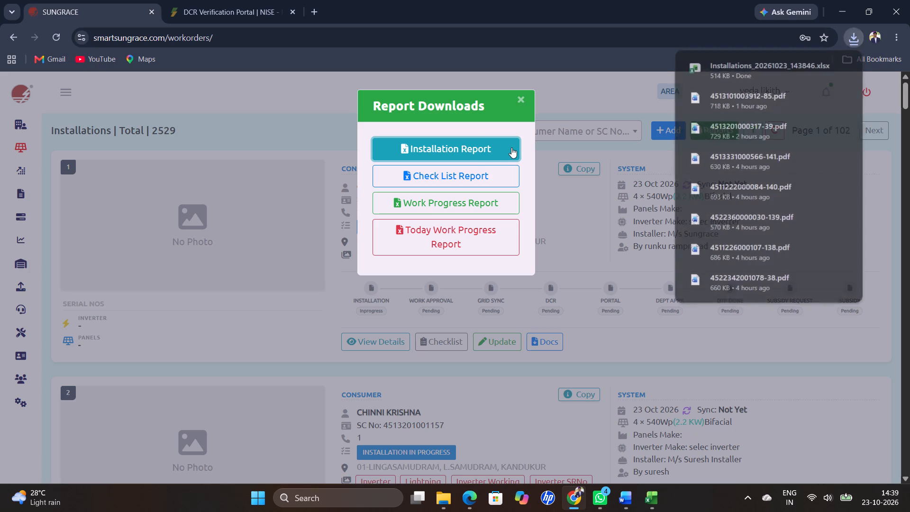
Open the downloaded installations report in Excel and enable editing.
double_click(750, 68)
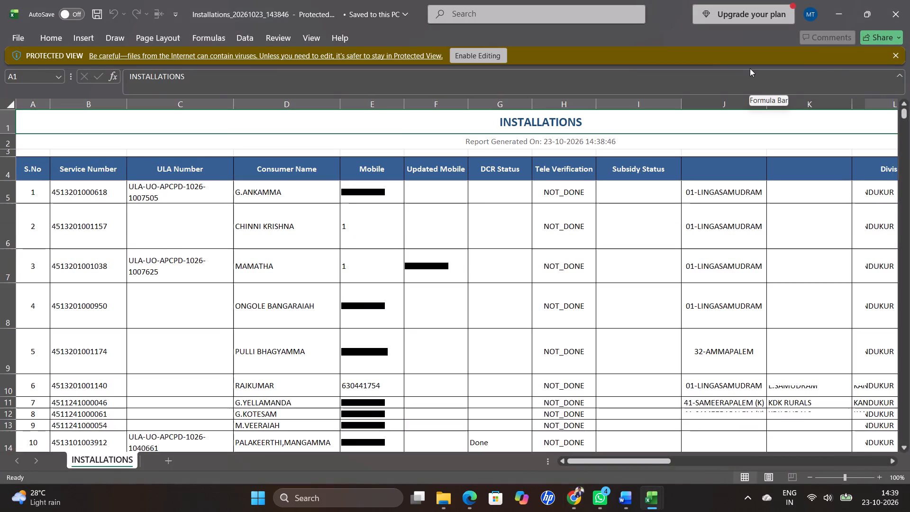
drag(497, 52, 498, 55)
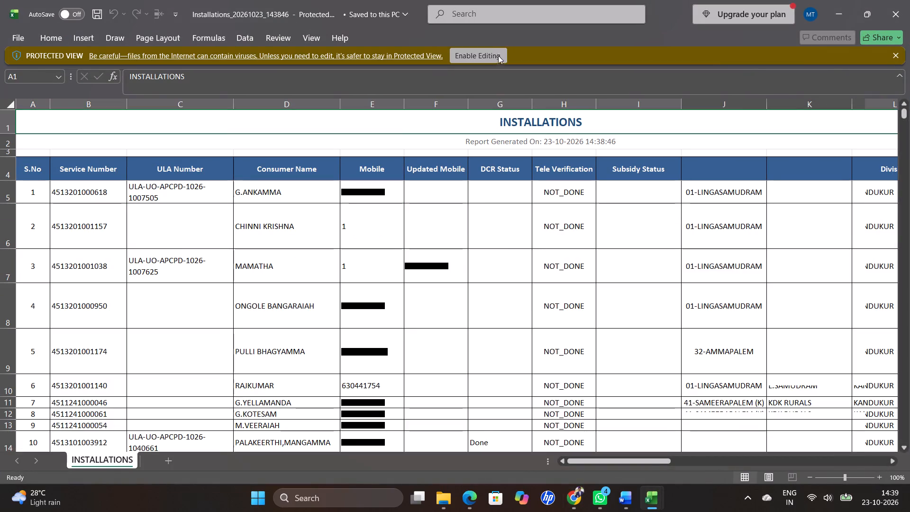
drag(498, 55, 498, 57)
Add filters to the header row, row 4, of the INSTALLATIONS sheet.
click(5, 214)
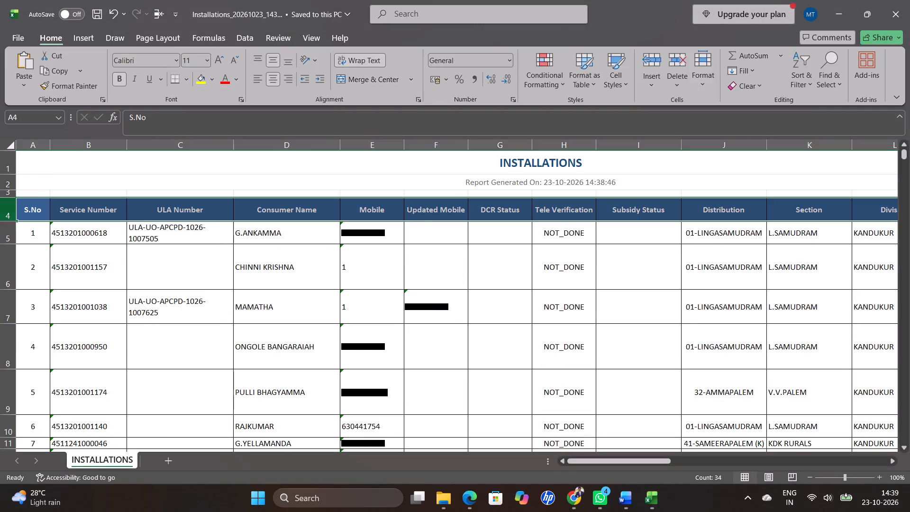
click(801, 75)
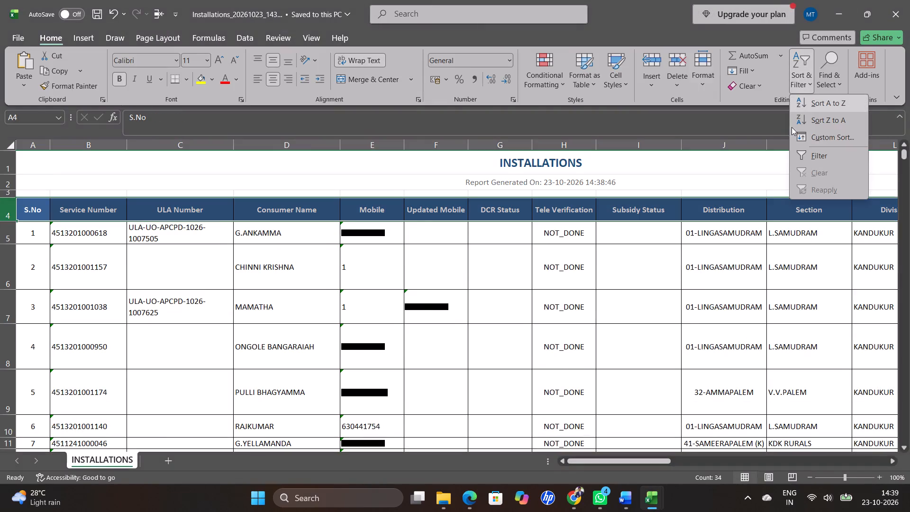
click(805, 155)
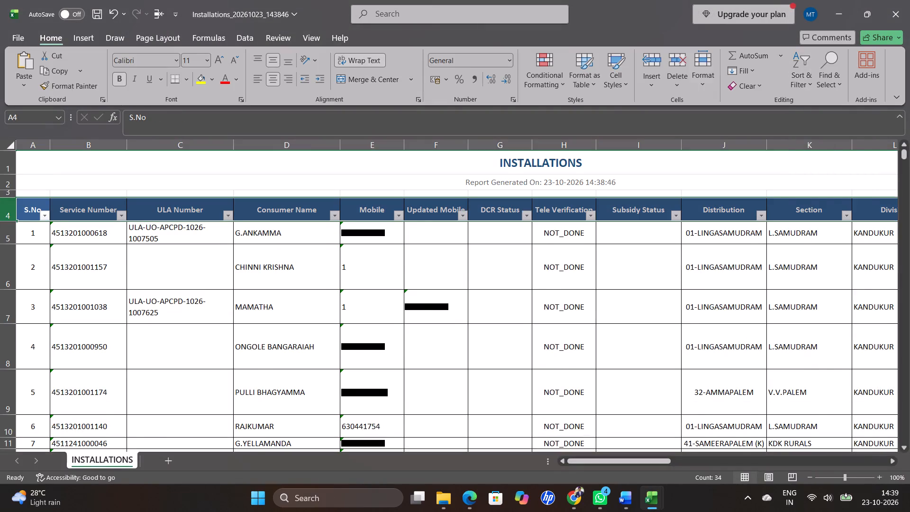
Filter the ULA Number column to exclude blanks.
scroll(421, 200, down, 1)
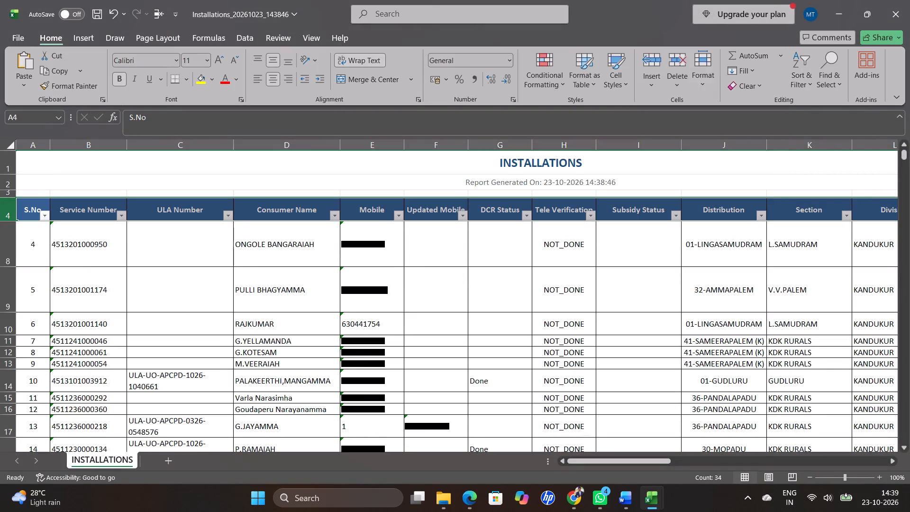
click(226, 215)
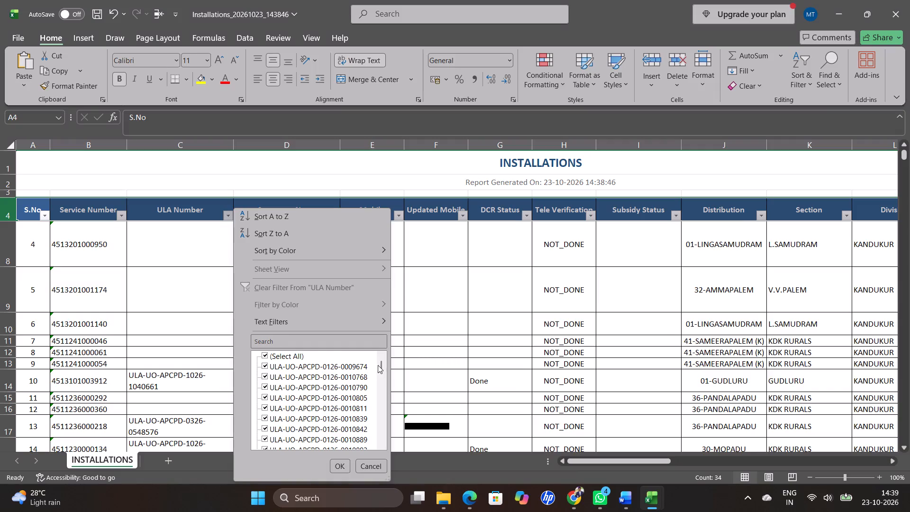
drag(378, 365, 372, 467)
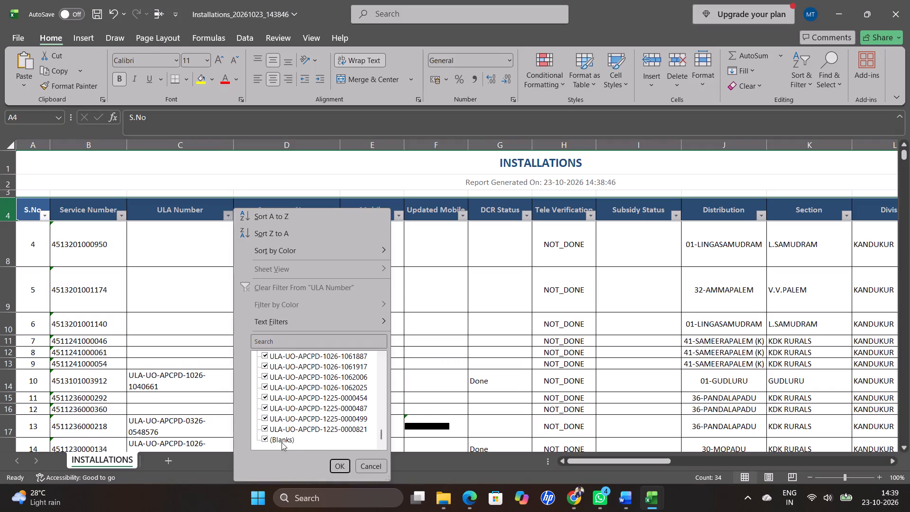
click(282, 442)
click(353, 467)
click(348, 466)
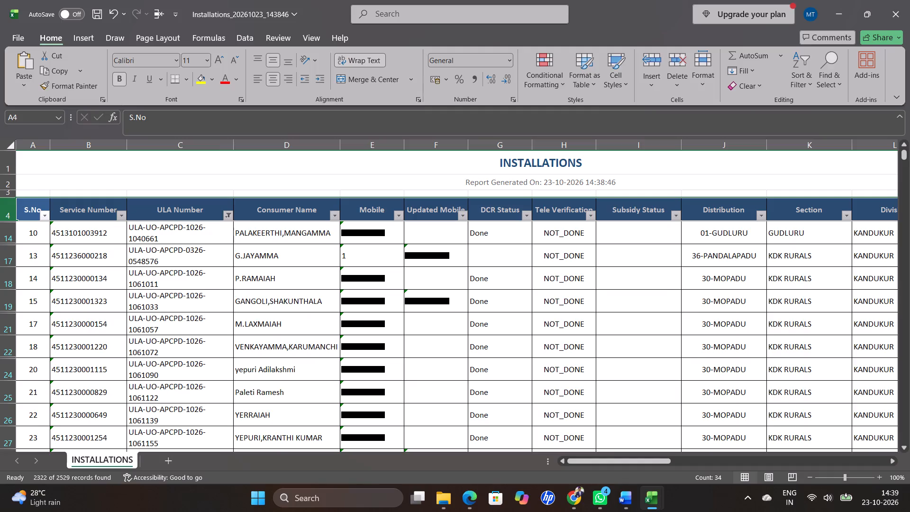
Filter the DCR Status column to exclude Done, leaving only blanks.
click(527, 218)
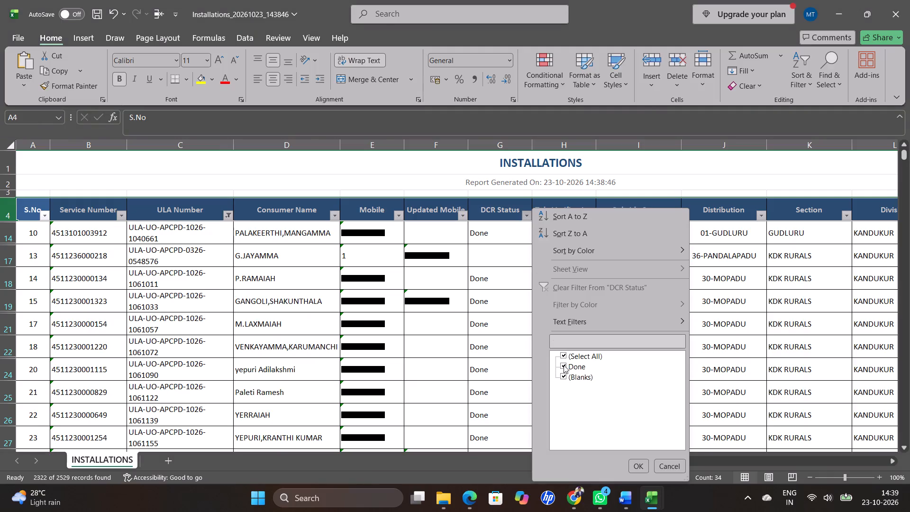
click(564, 365)
double_click(642, 472)
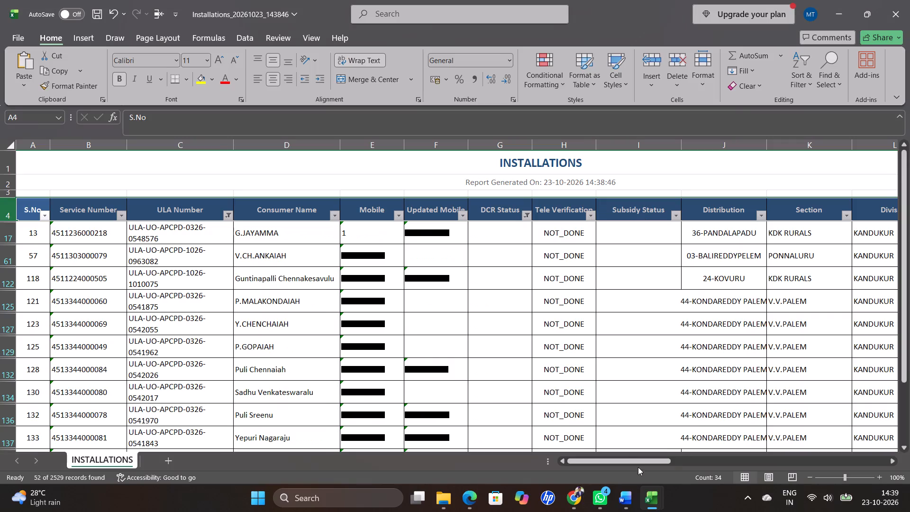
Examine the filtered installations across the columns for installation stage, panel count, panel serial numbers and inverter serial numbers.
scroll(482, 252, down, 11)
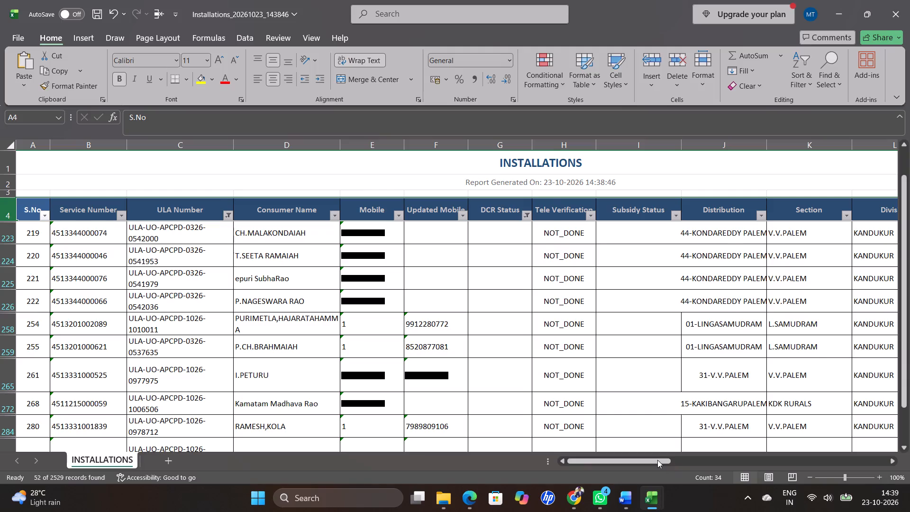
drag(657, 460, 717, 451)
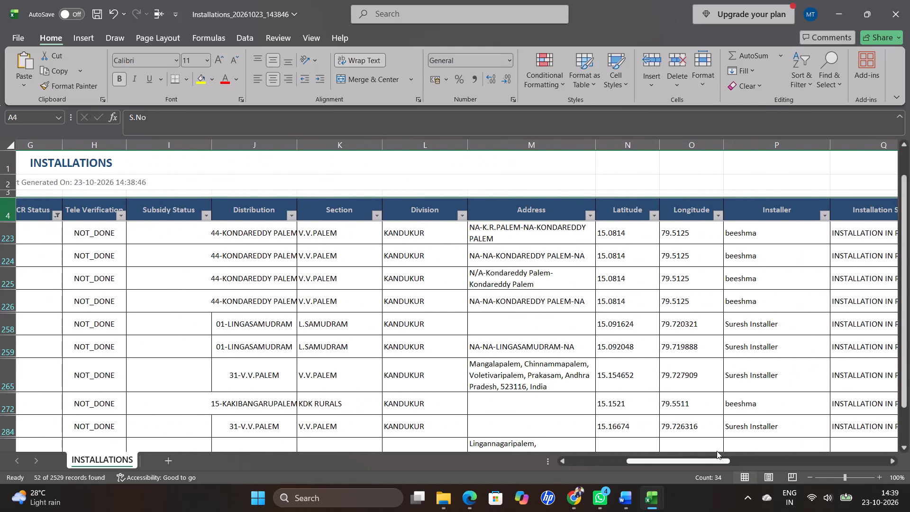
drag(717, 451, 762, 446)
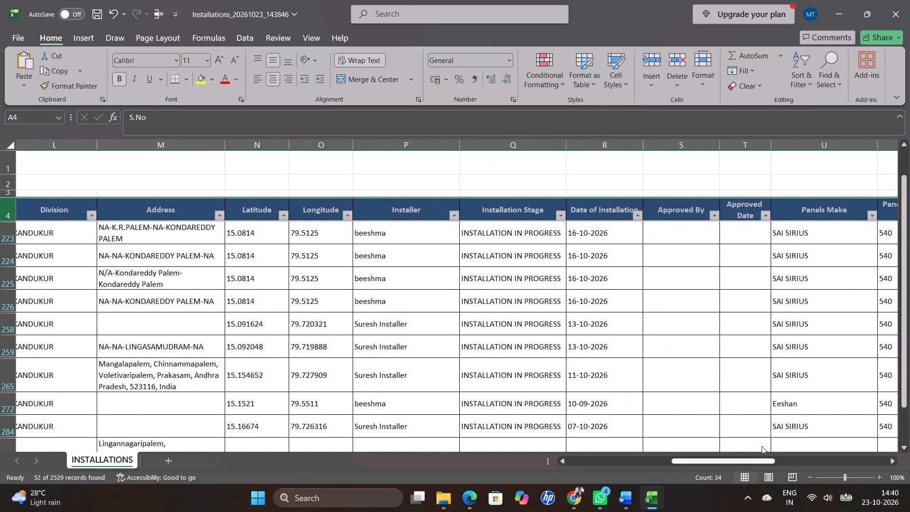
drag(762, 446, 807, 441)
click(811, 440)
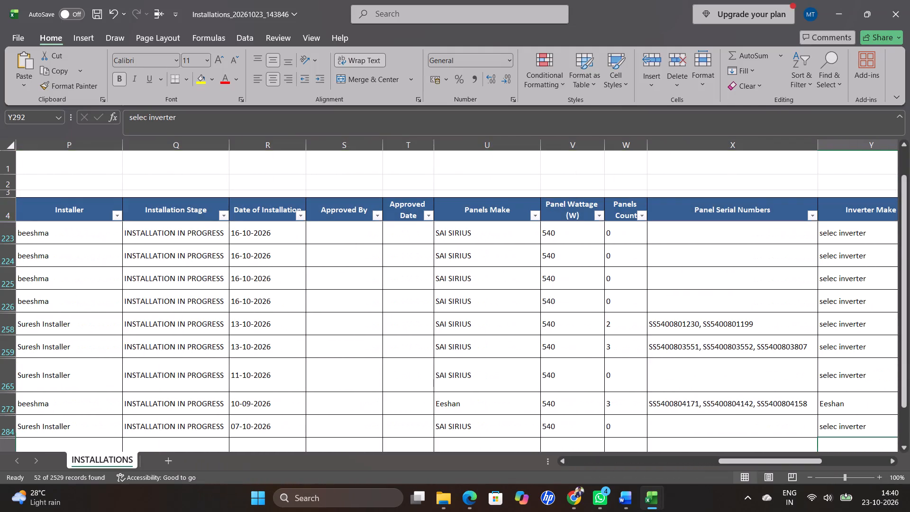
drag(812, 440, 825, 442)
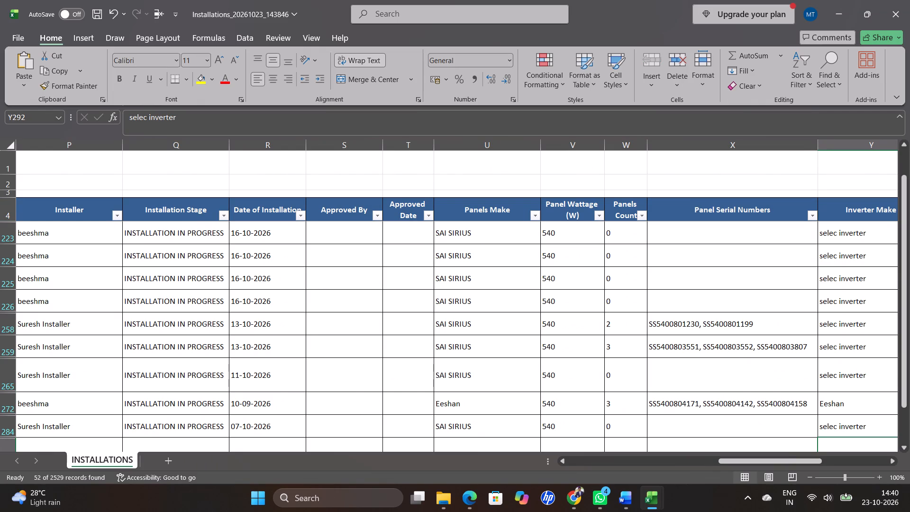
drag(782, 460, 799, 457)
click(799, 457)
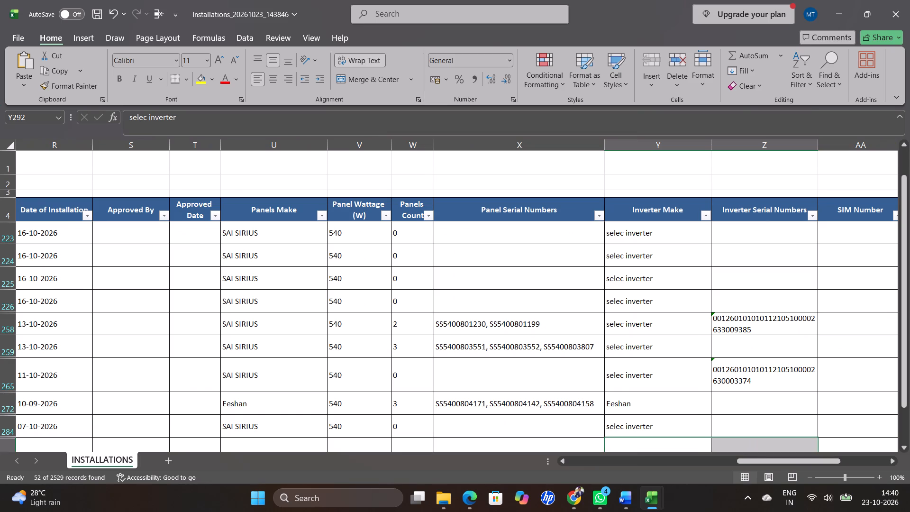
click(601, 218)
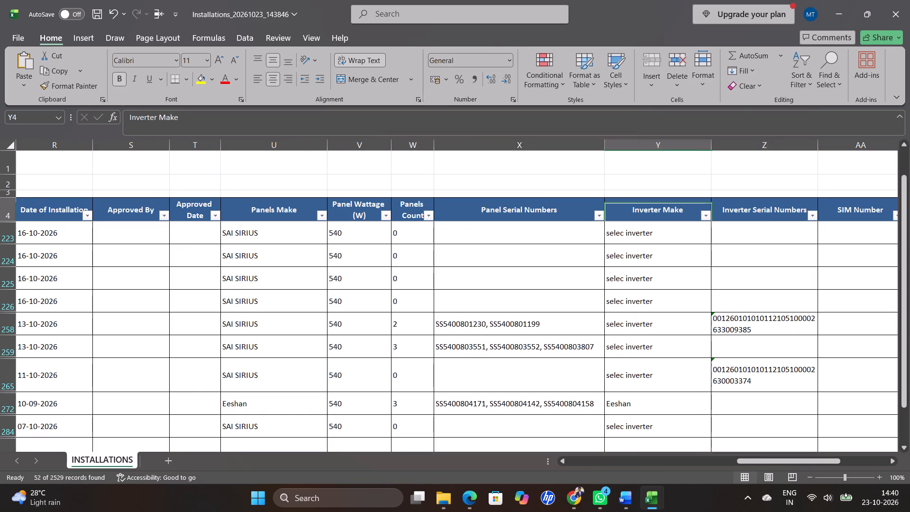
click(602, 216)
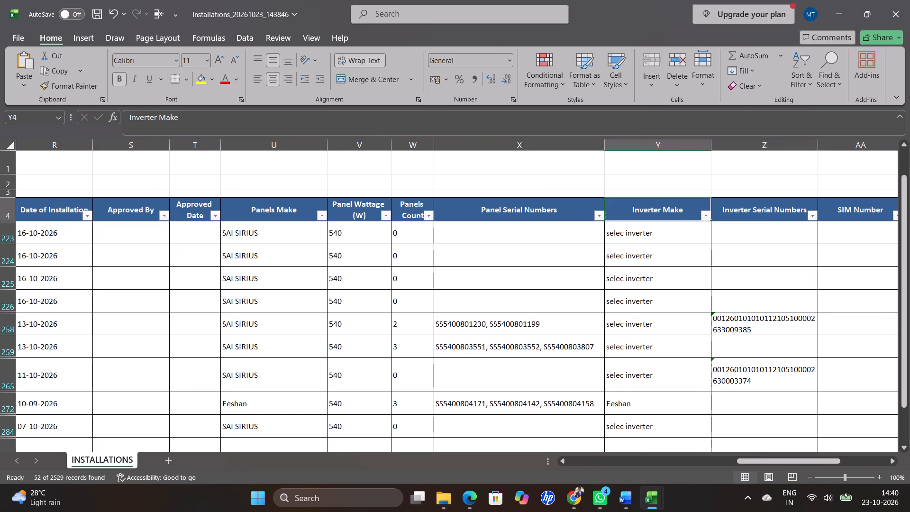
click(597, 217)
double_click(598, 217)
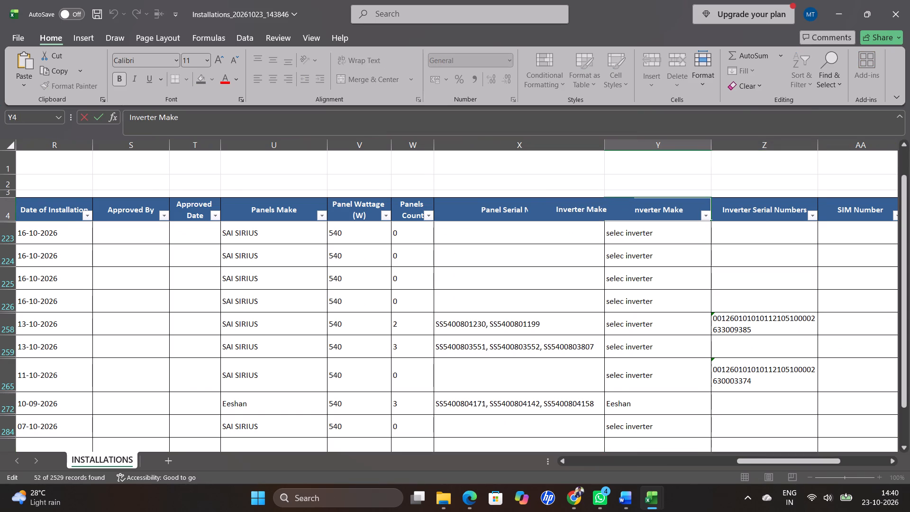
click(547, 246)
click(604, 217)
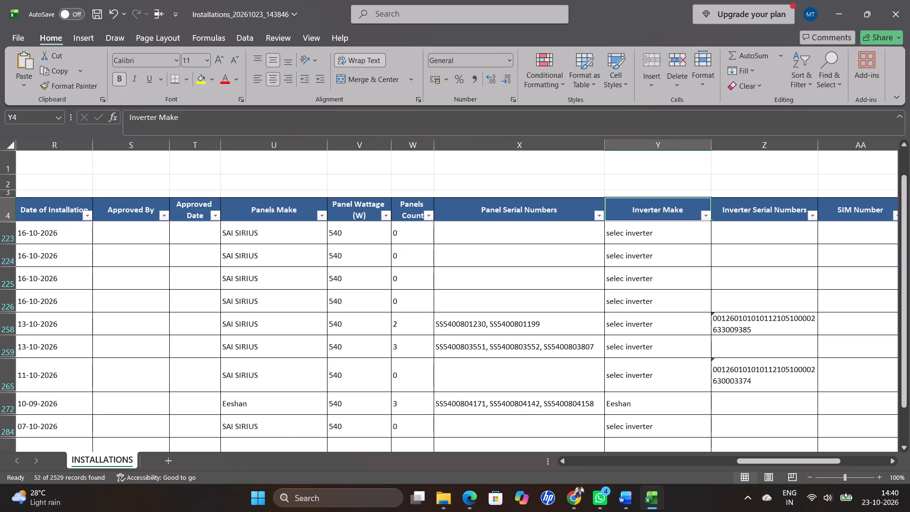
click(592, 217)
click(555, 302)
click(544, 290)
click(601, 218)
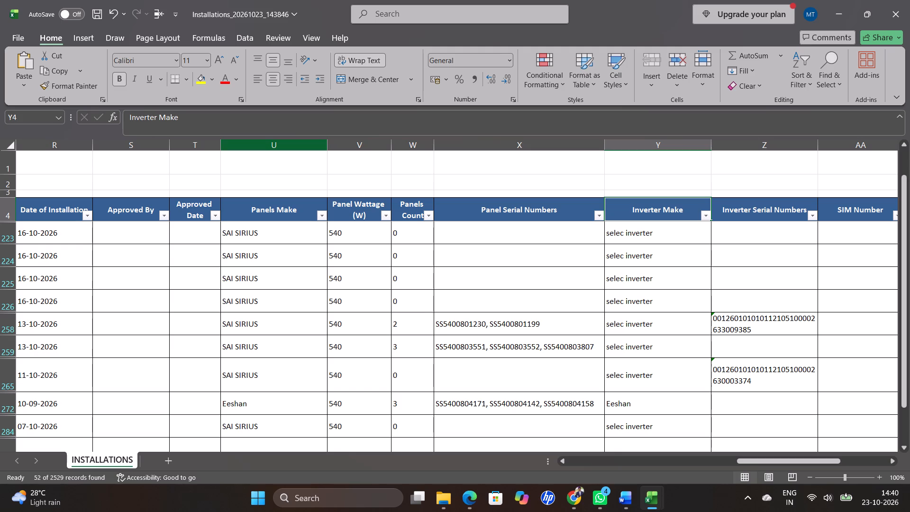
scroll(513, 191, down, 1)
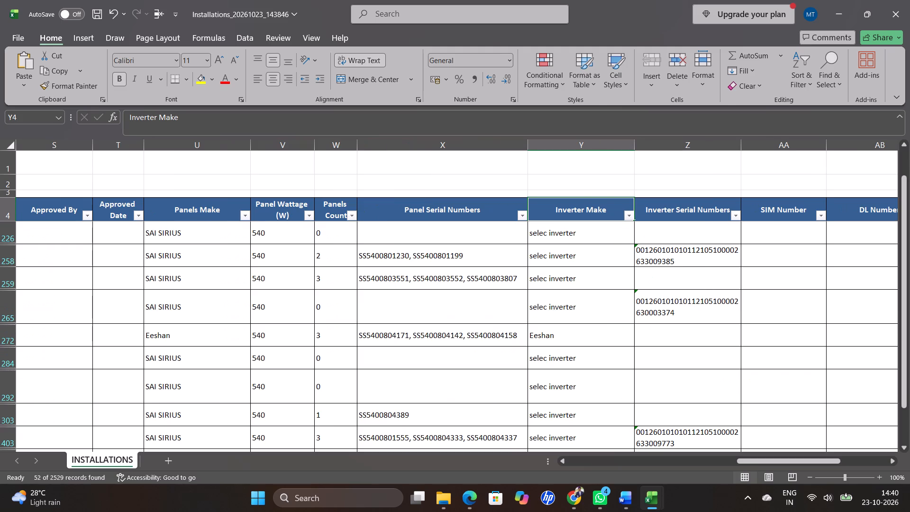
click(477, 241)
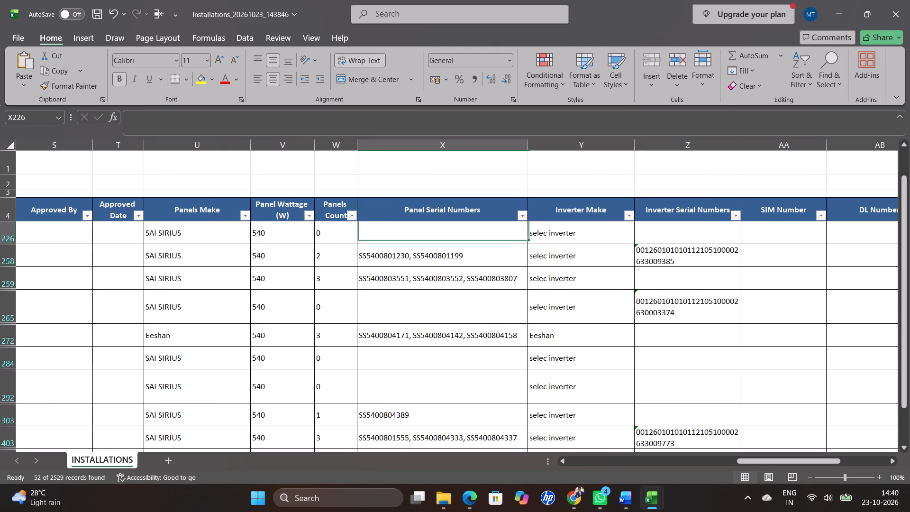
click(522, 217)
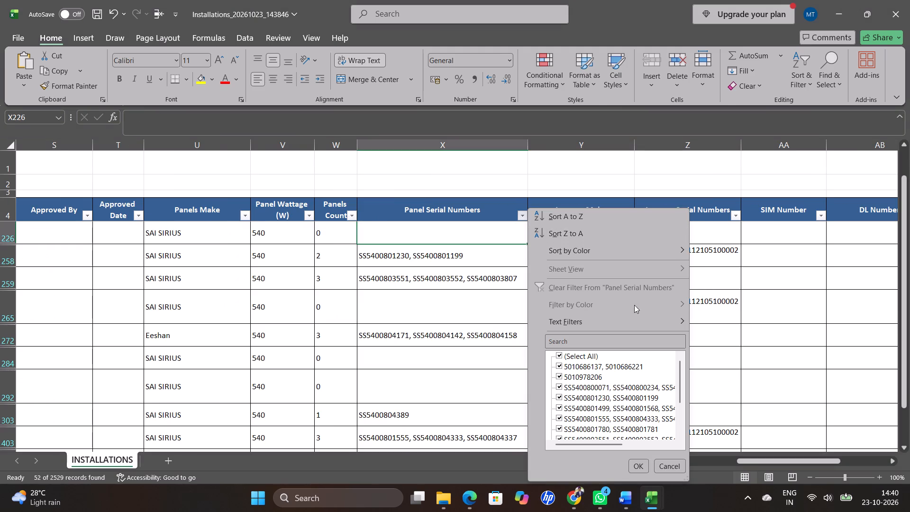
click(558, 366)
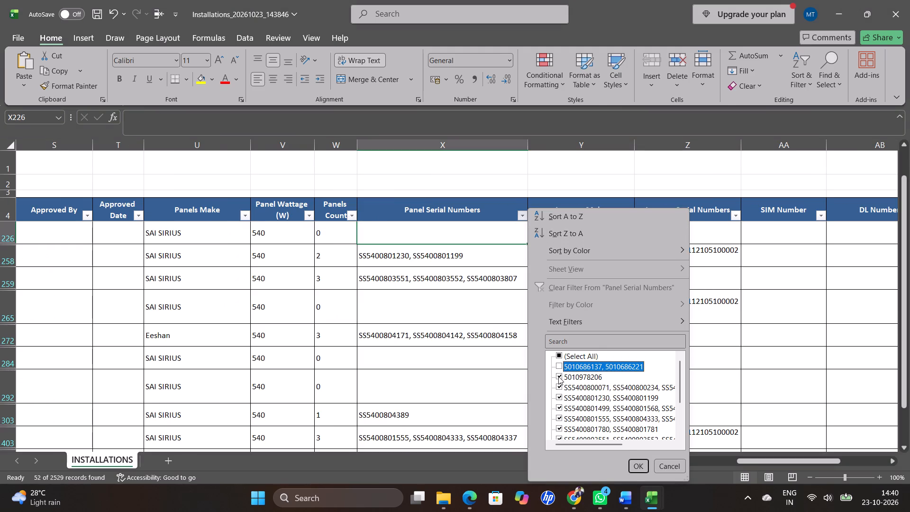
click(558, 376)
click(621, 443)
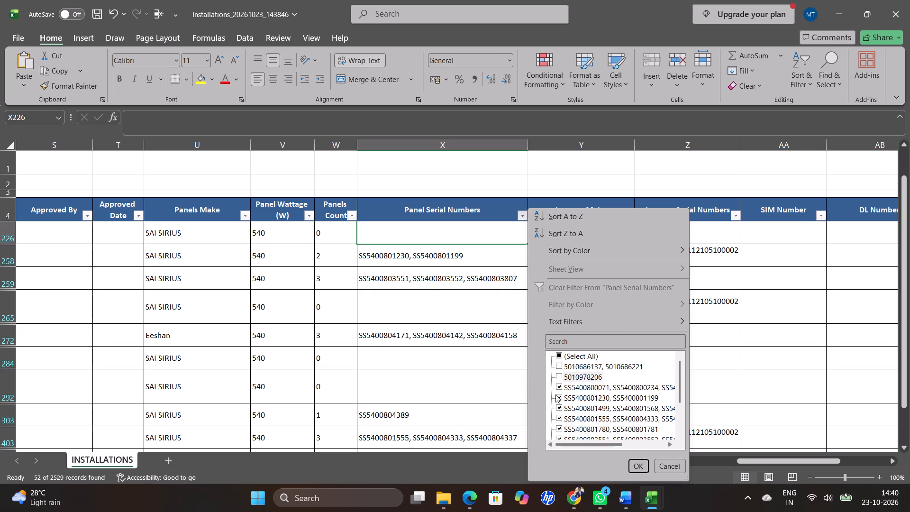
double_click(555, 394)
click(559, 395)
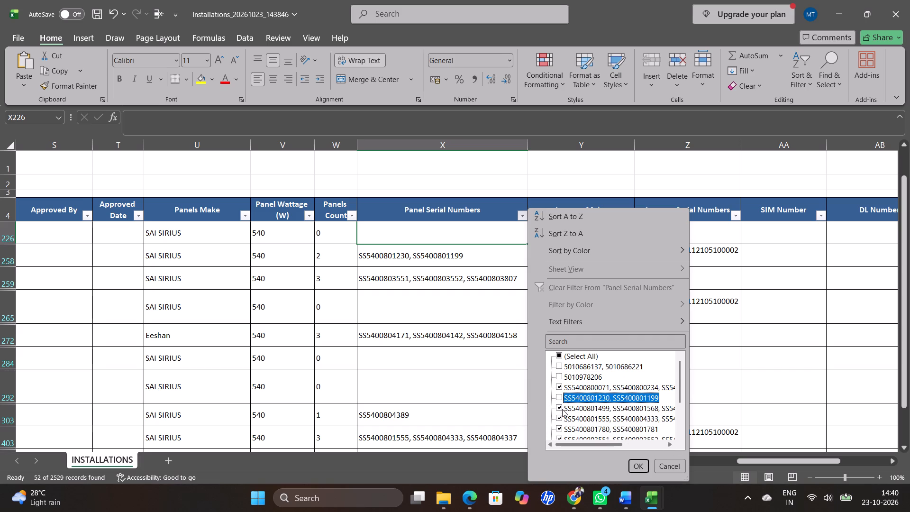
click(561, 408)
drag(586, 440, 600, 446)
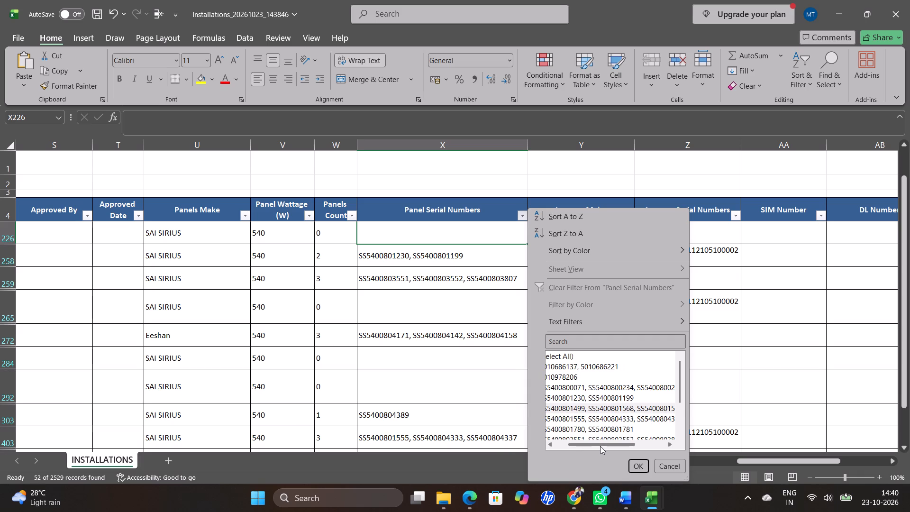
drag(600, 446, 652, 455)
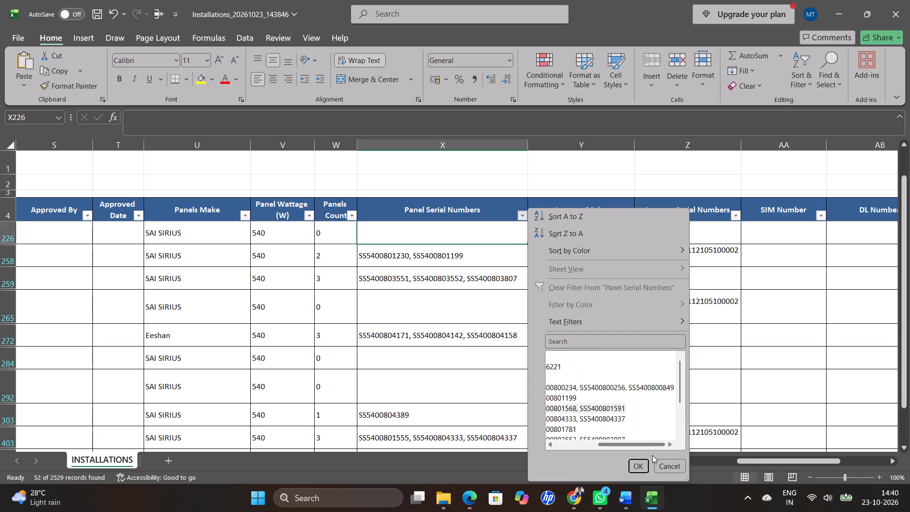
drag(652, 455, 619, 457)
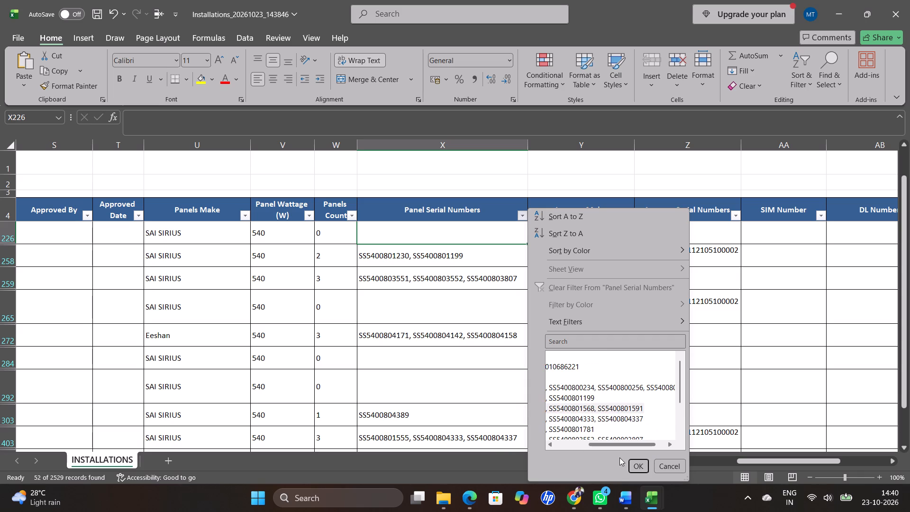
drag(619, 457, 592, 456)
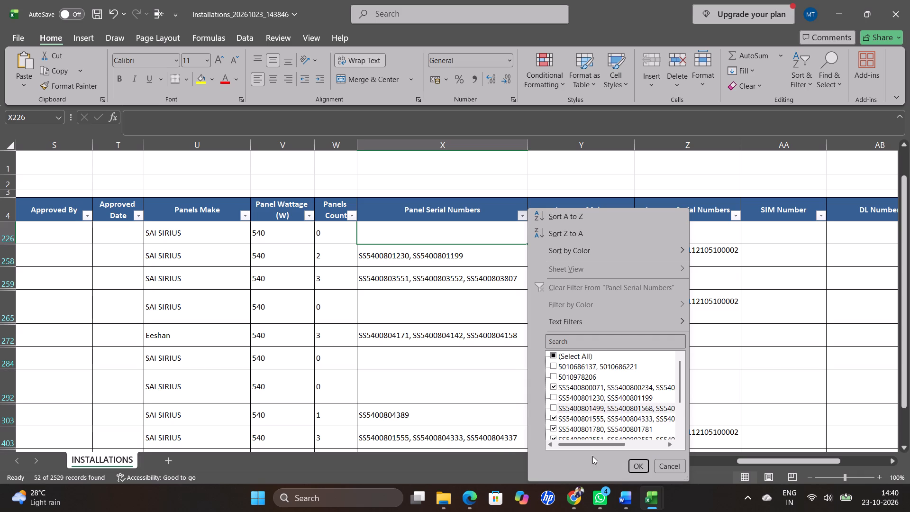
drag(592, 456, 634, 455)
click(634, 455)
scroll(627, 398, down, 4)
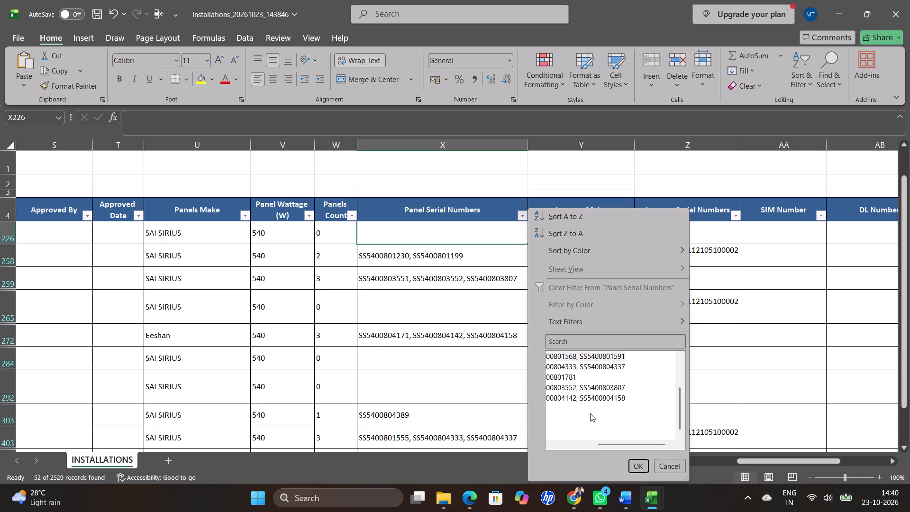
drag(624, 441, 536, 446)
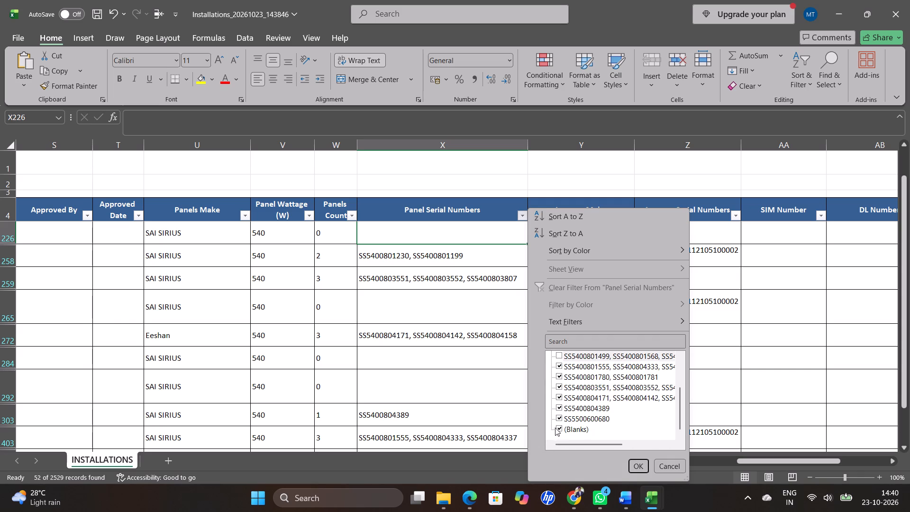
click(558, 426)
click(560, 418)
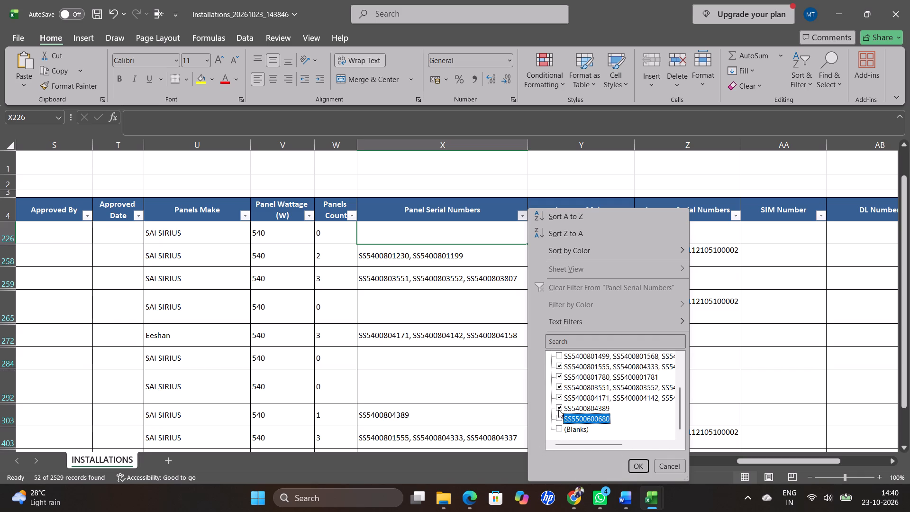
click(558, 410)
click(557, 397)
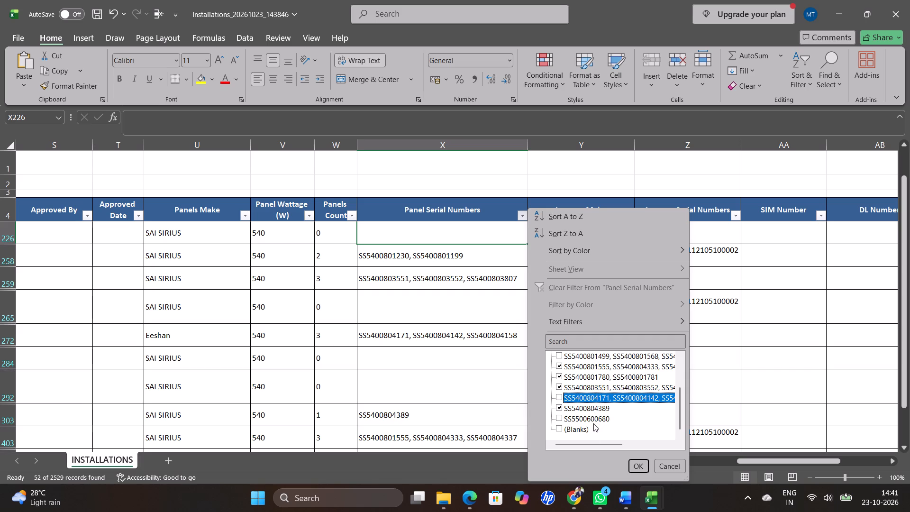
Examine the full Panel Serial Numbers filter entries to compare the serial numbers each one contains.
scroll(593, 423, up, 10)
scroll(602, 421, down, 5)
scroll(590, 407, up, 3)
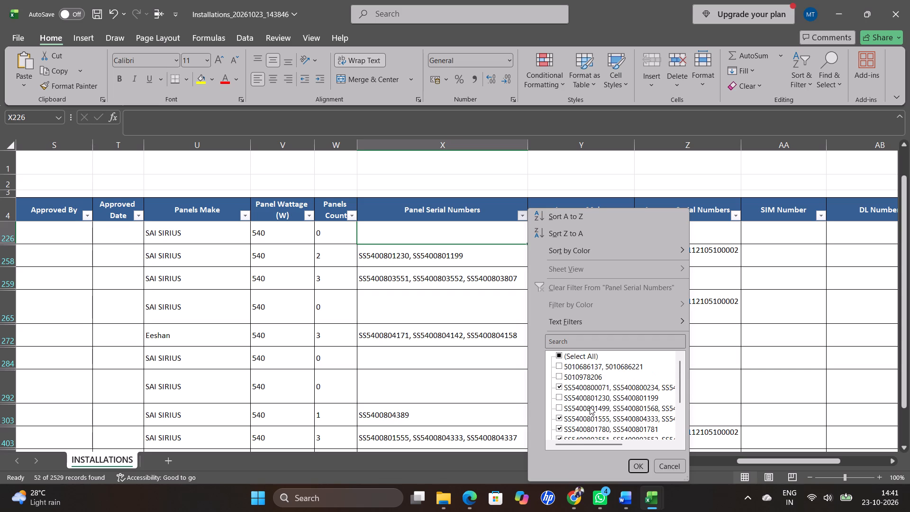
scroll(588, 405, down, 2)
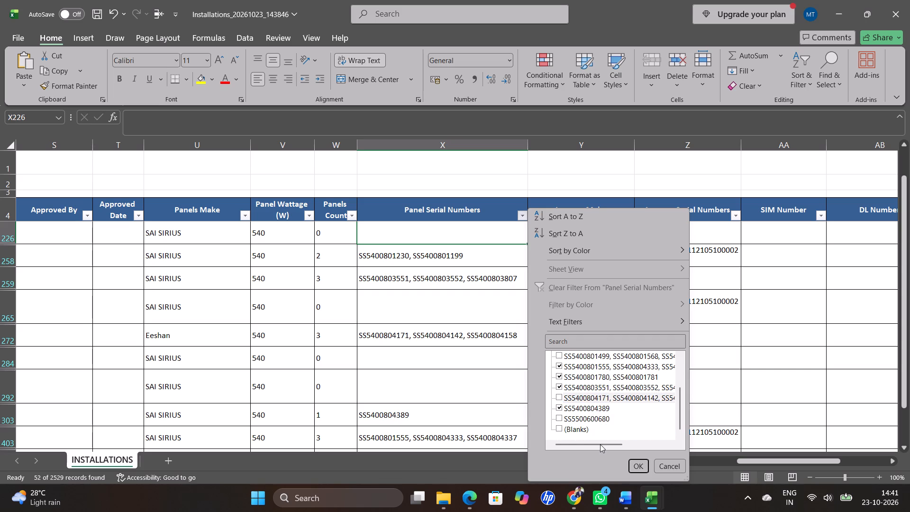
drag(600, 444, 649, 439)
scroll(649, 439, up, 2)
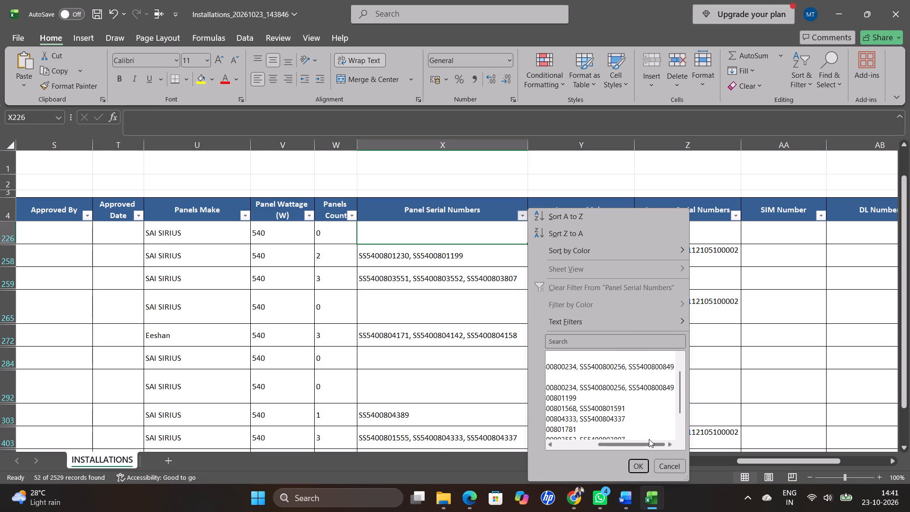
scroll(649, 439, up, 1)
scroll(616, 407, up, 3)
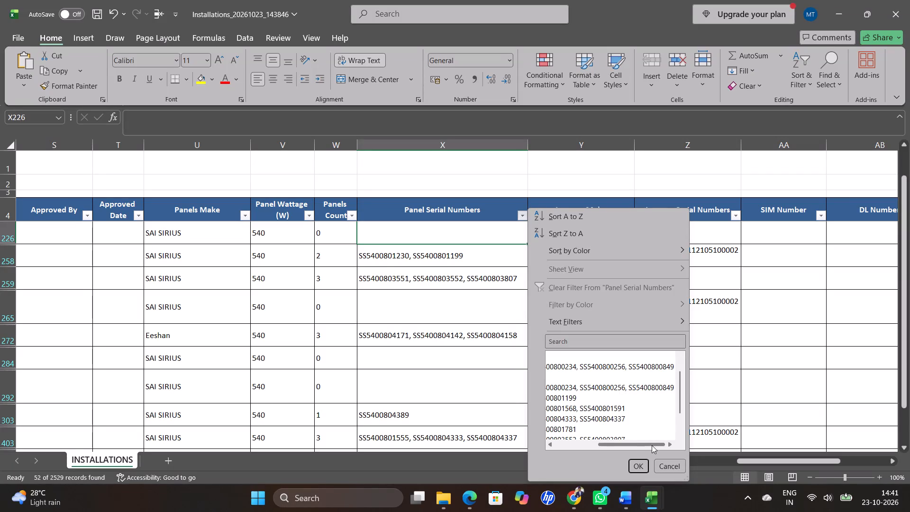
drag(652, 447, 591, 462)
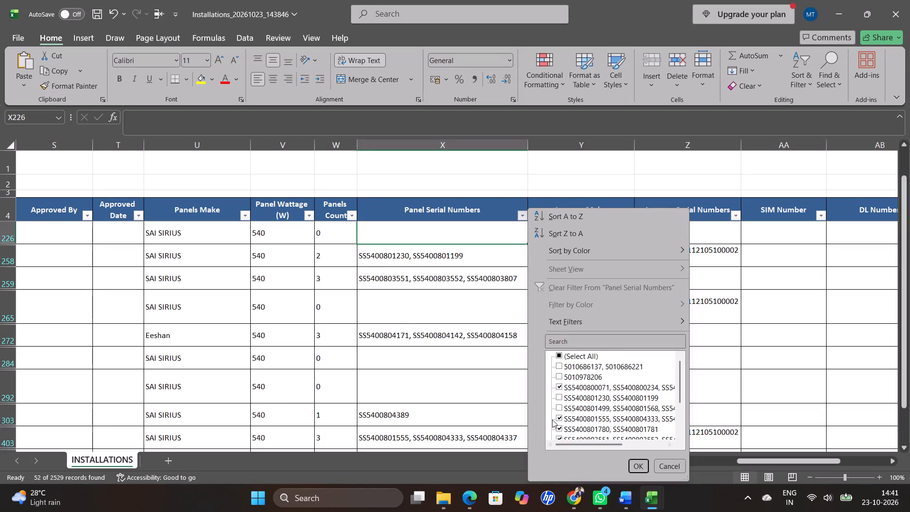
scroll(554, 412, down, 1)
click(557, 397)
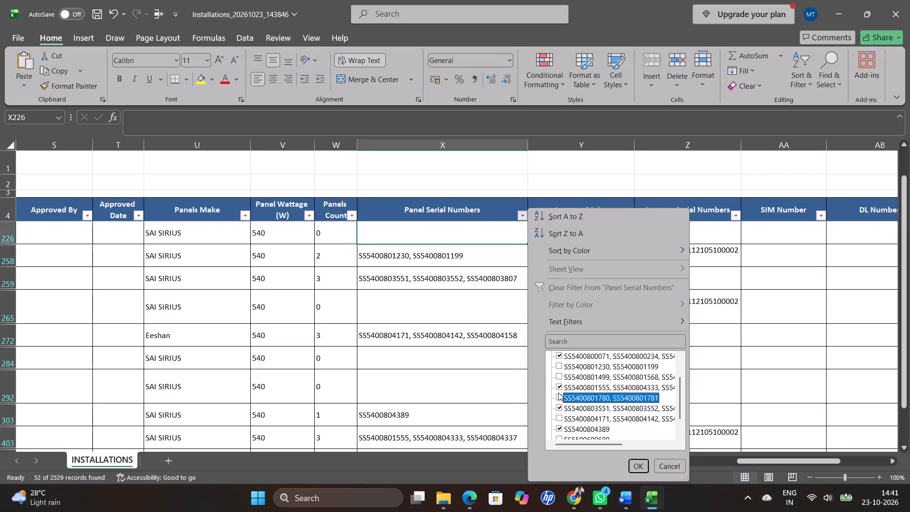
click(558, 387)
click(559, 406)
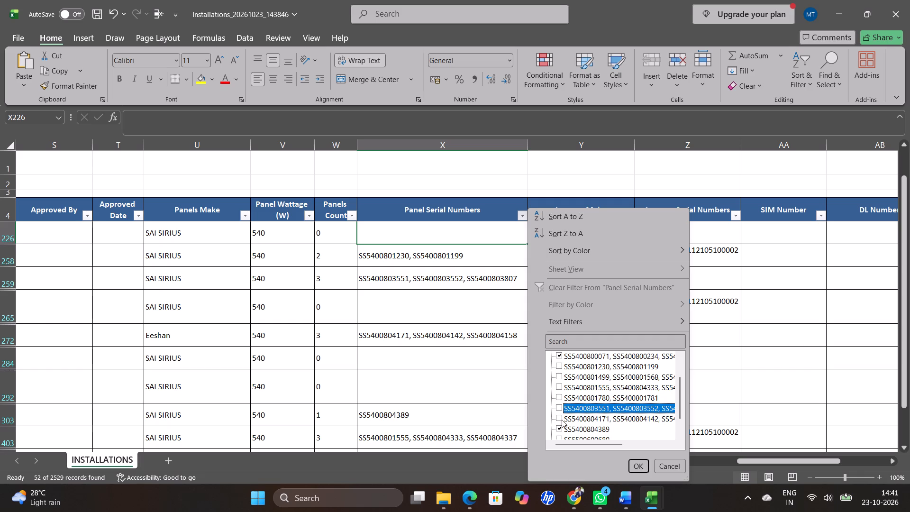
click(558, 430)
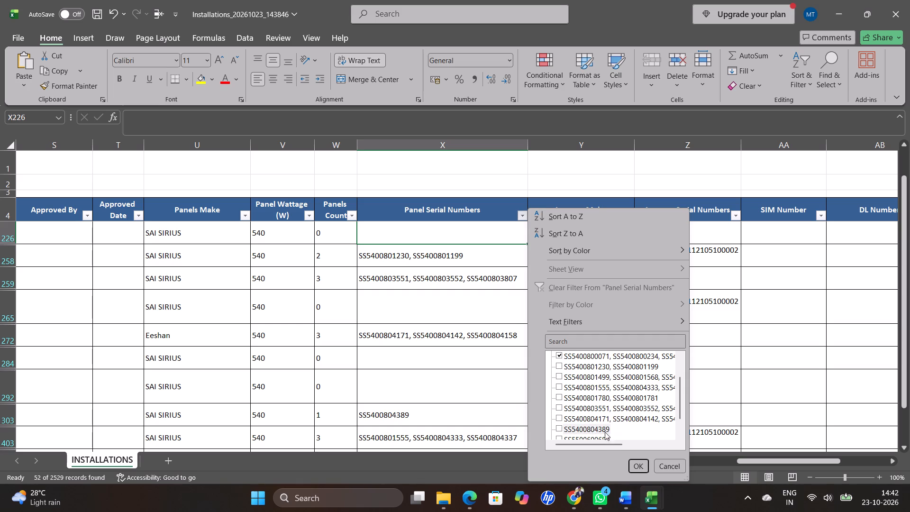
scroll(597, 384, down, 2)
scroll(596, 387, up, 3)
click(634, 463)
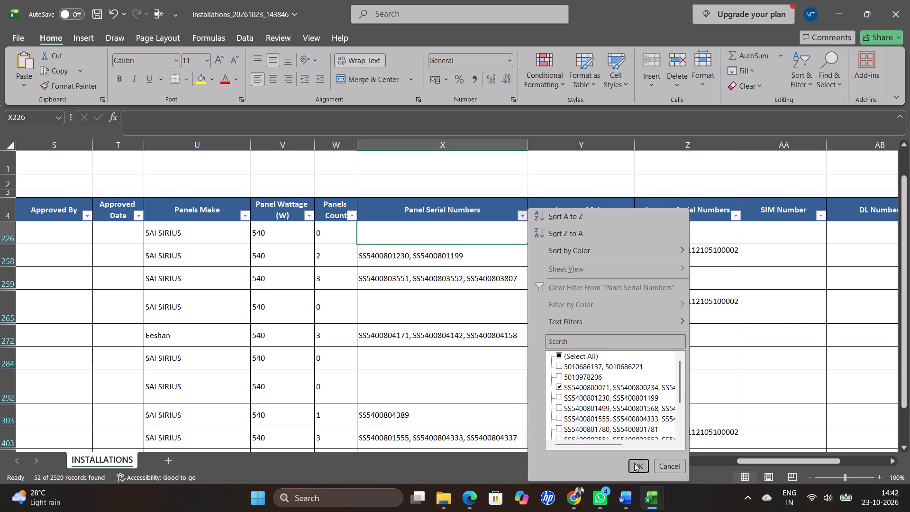
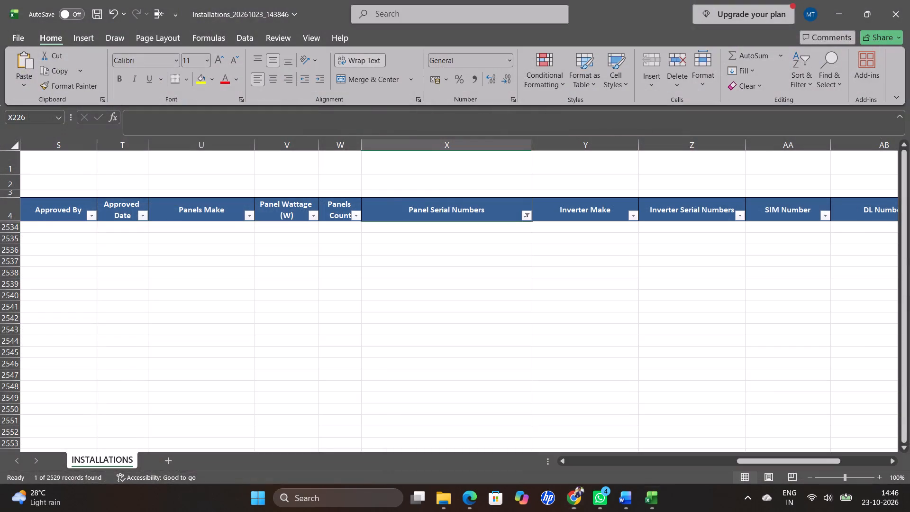
Examine the filtered installation record across its columns, from the panel serial numbers back to the installation, ULA number and service number details.
scroll(438, 302, up, 9)
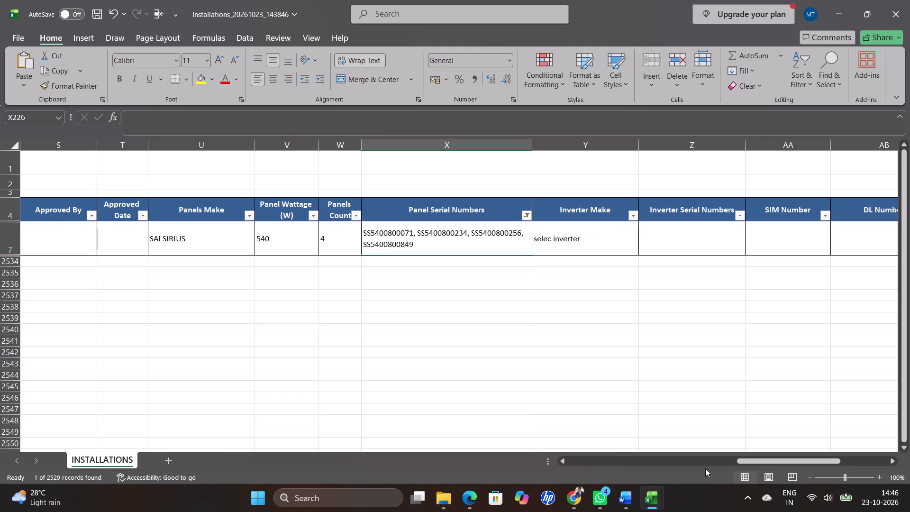
drag(754, 463, 700, 470)
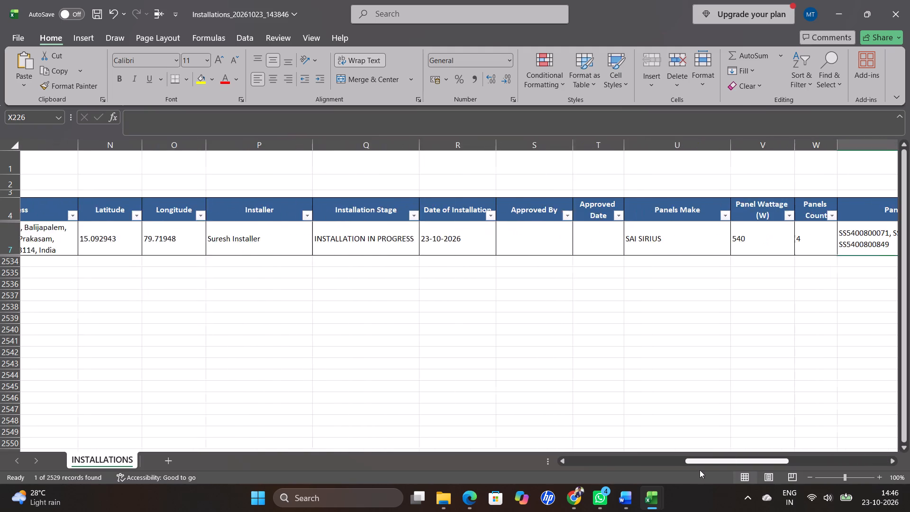
drag(700, 470, 697, 470)
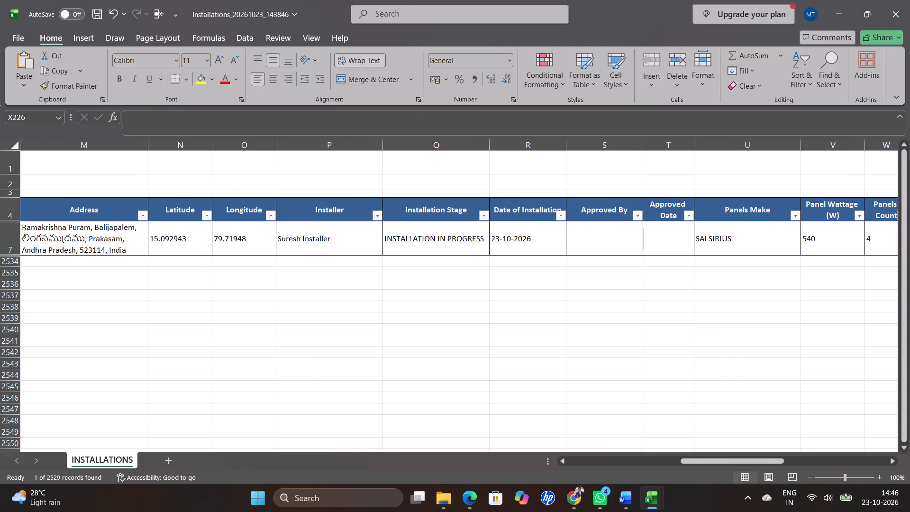
drag(723, 457, 551, 454)
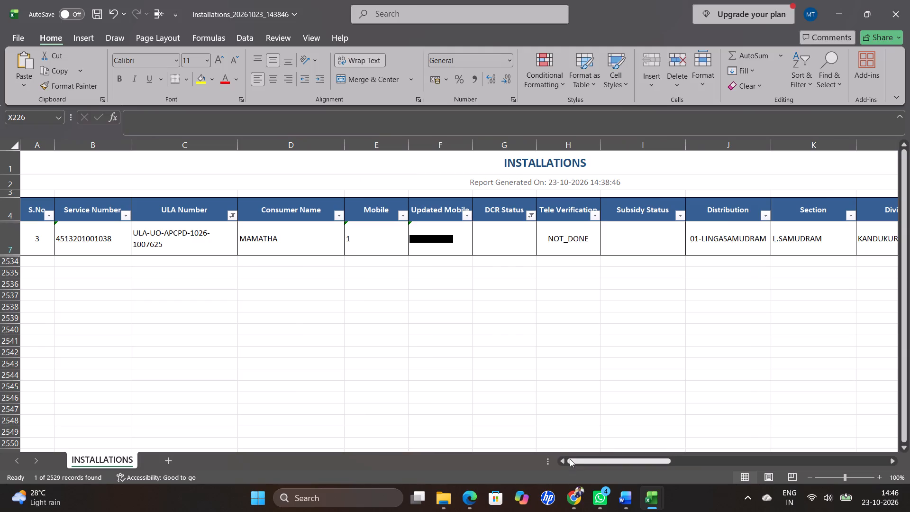
Examine the filtered installation record across its columns, from the consumer and location details to the panel serial numbers, inverter and photo details.
drag(570, 459, 603, 466)
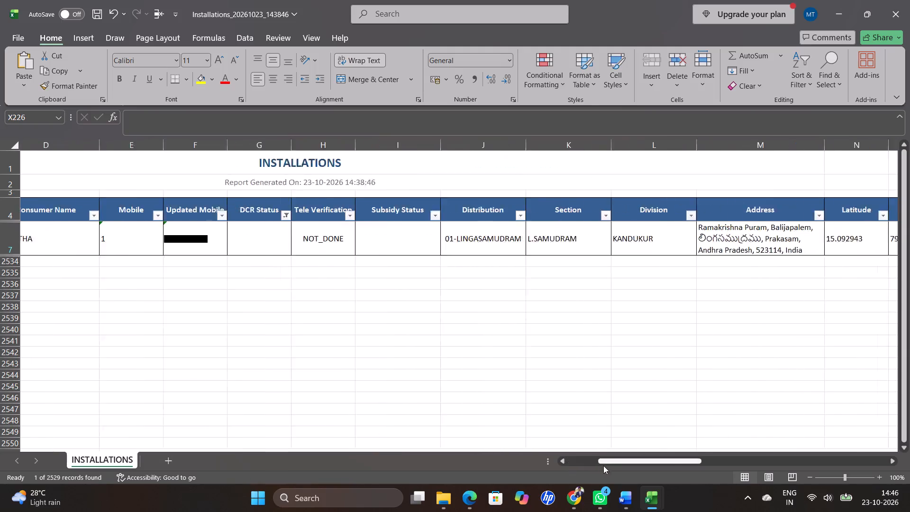
drag(603, 466, 818, 480)
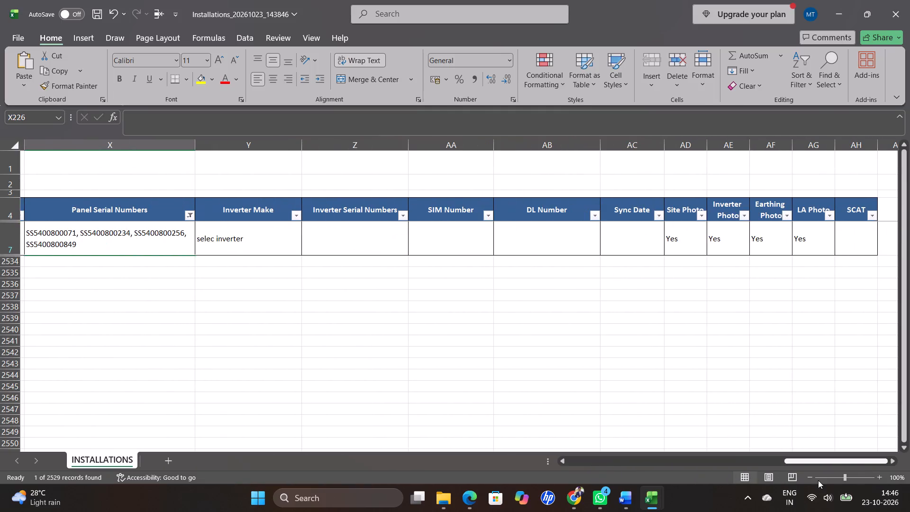
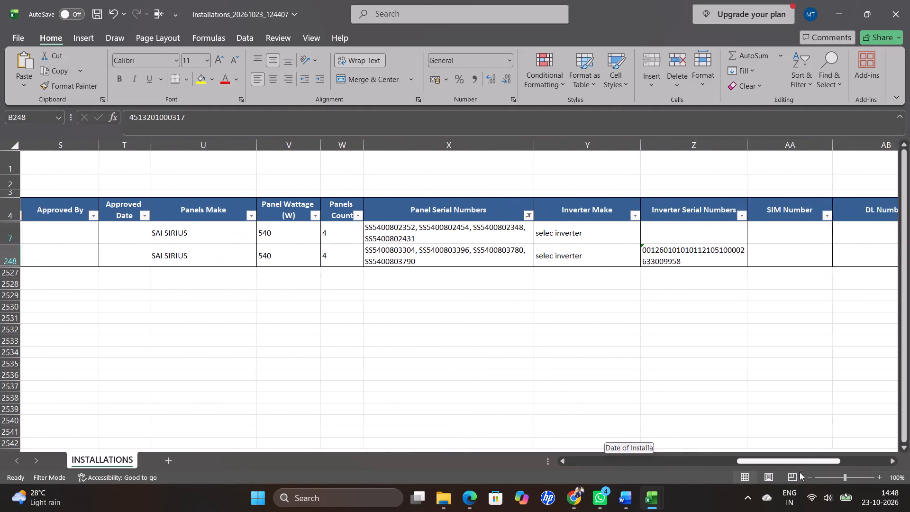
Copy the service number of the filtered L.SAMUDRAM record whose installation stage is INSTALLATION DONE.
drag(800, 472, 706, 479)
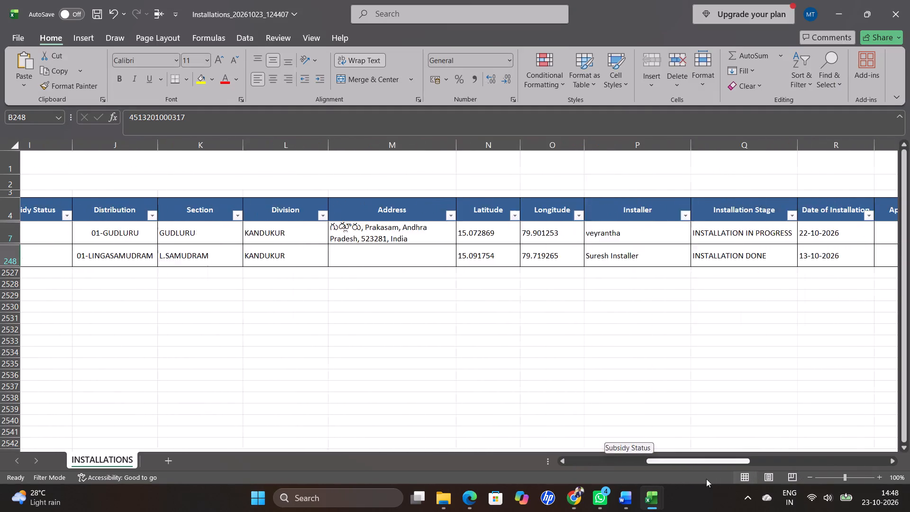
drag(706, 479, 579, 485)
click(579, 485)
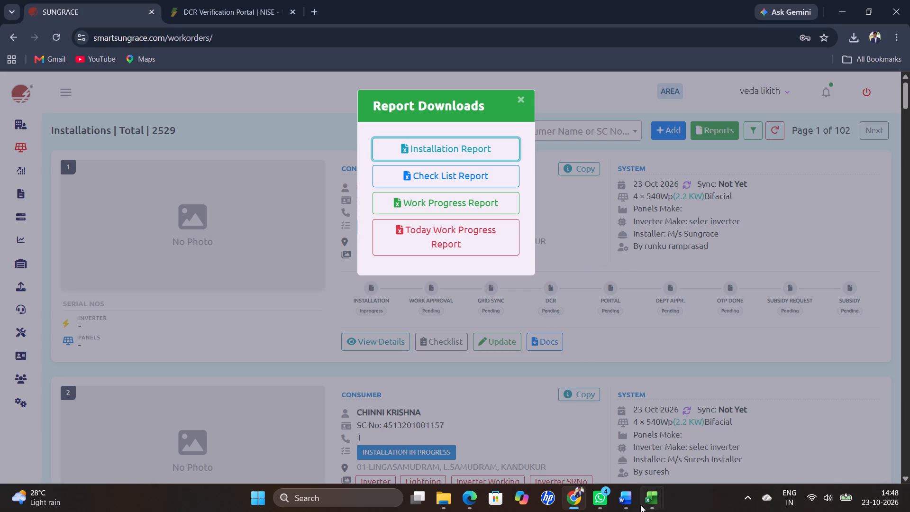
drag(408, 457, 408, 461)
drag(411, 461, 416, 461)
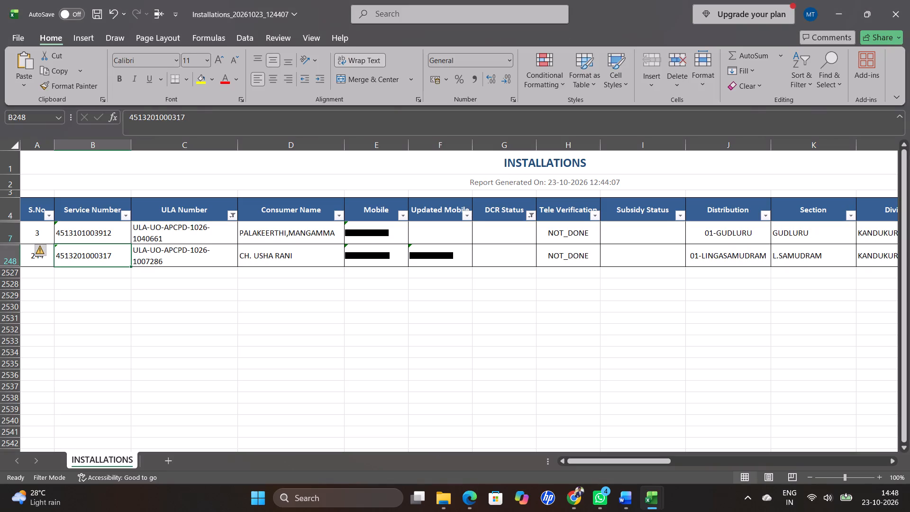
key(ctrl+c)
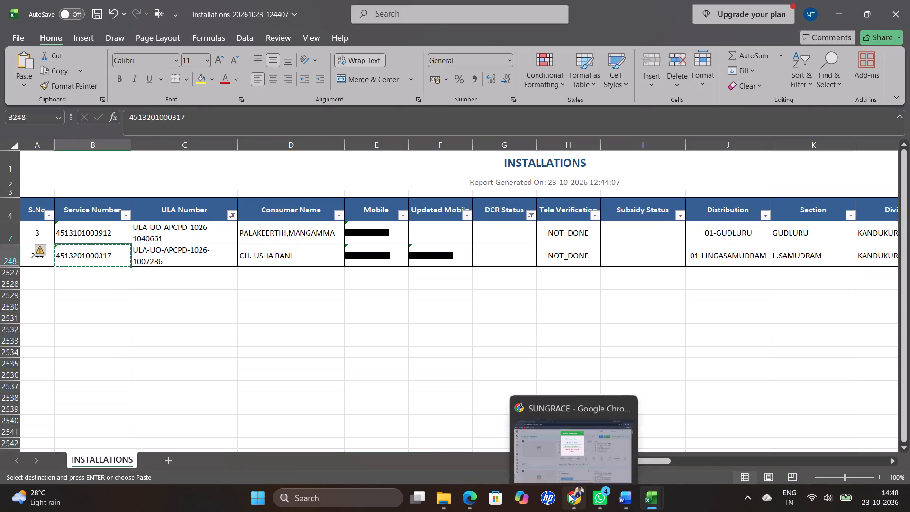
Switch to the SUNGRACE installations page in Chrome and dismiss the Report Downloads dialog.
drag(562, 459, 557, 460)
click(521, 98)
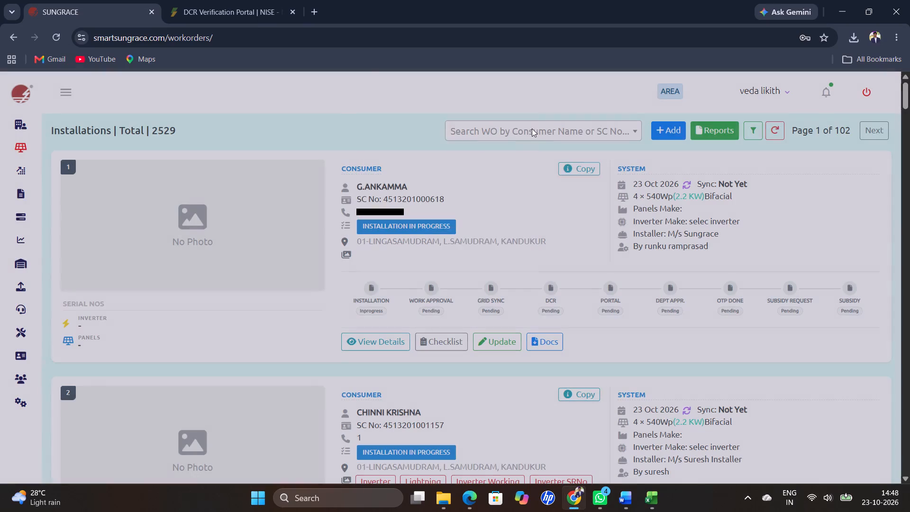
Search the installations for the copied service number and open its matching work order.
click(532, 134)
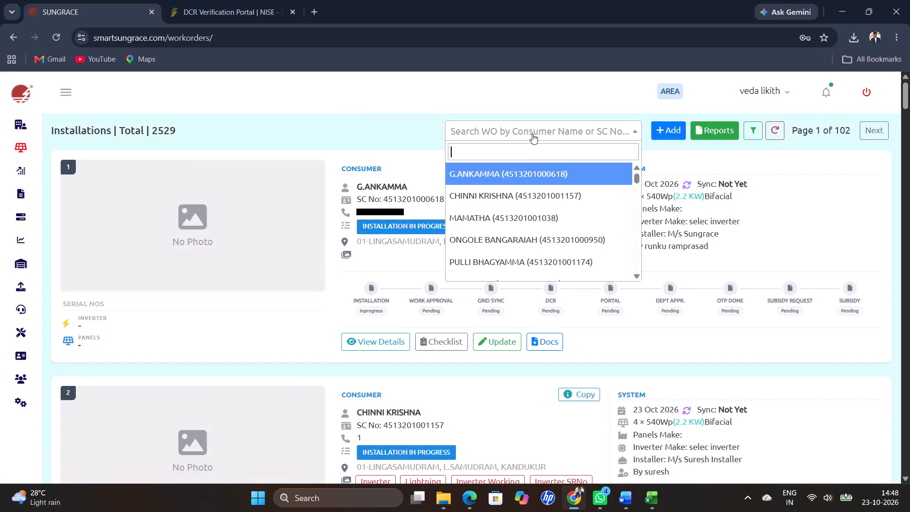
key(ctrl+v)
key(Return)
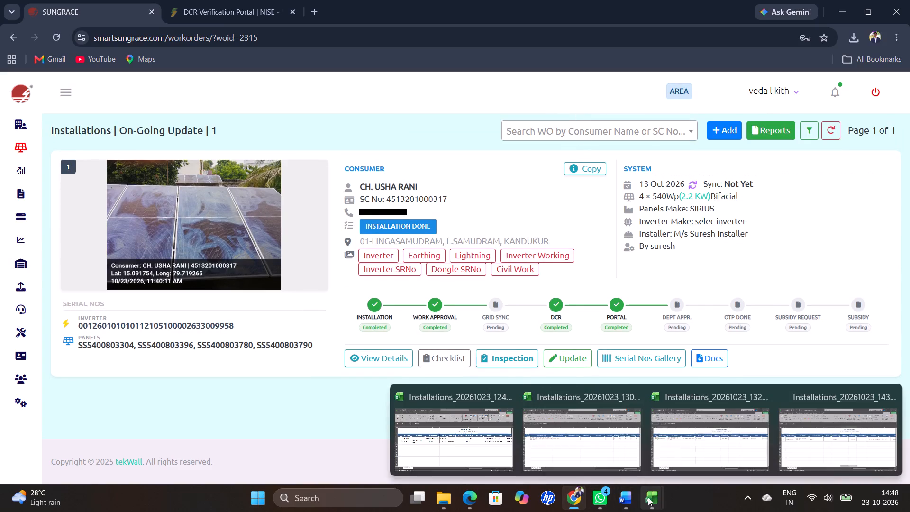
Switch to Excel, dismiss the incoming message notification, and close the Installations_20261023_124407 workbook without saving its changes.
click(483, 440)
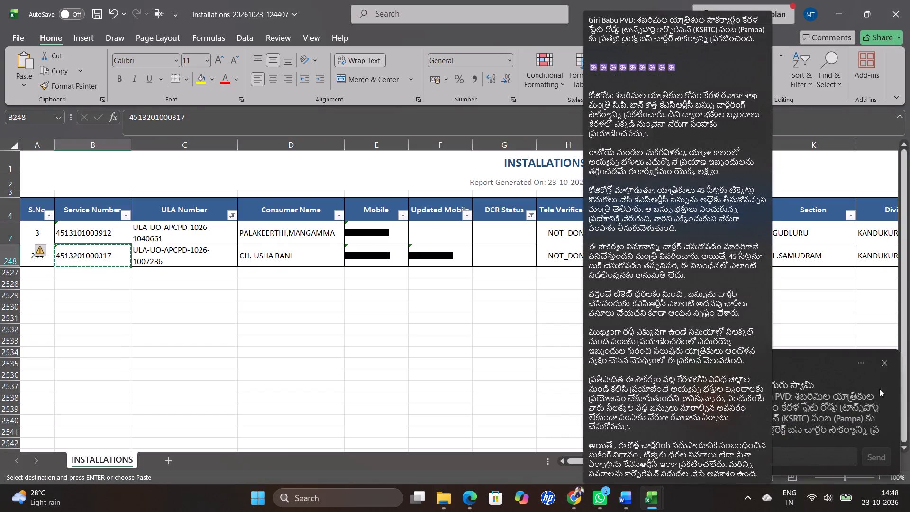
click(883, 364)
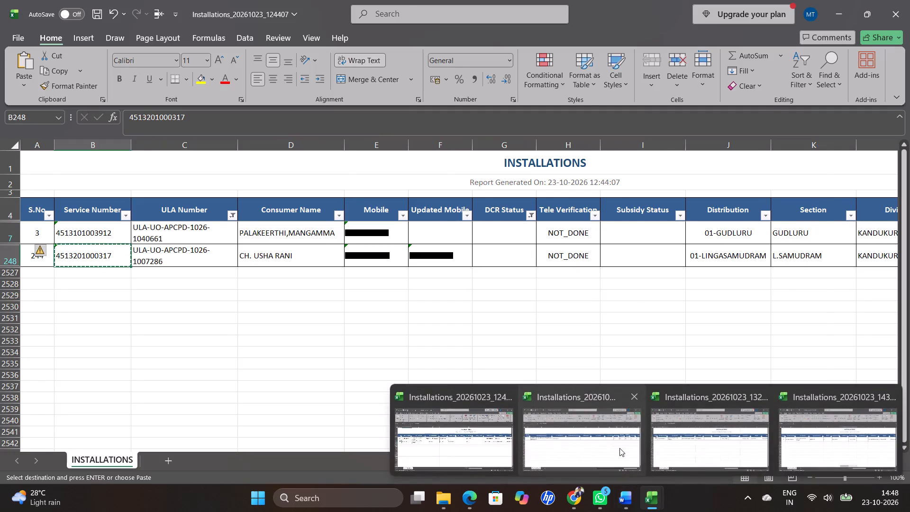
click(509, 393)
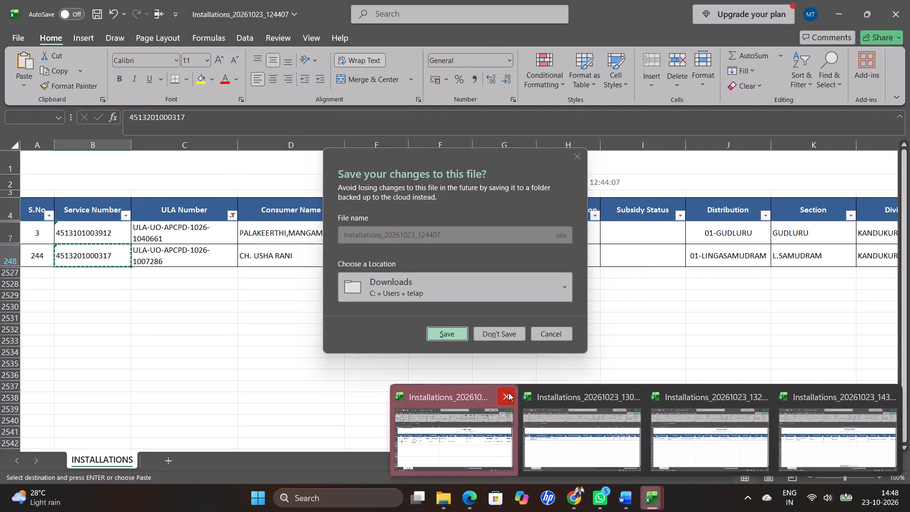
click(513, 332)
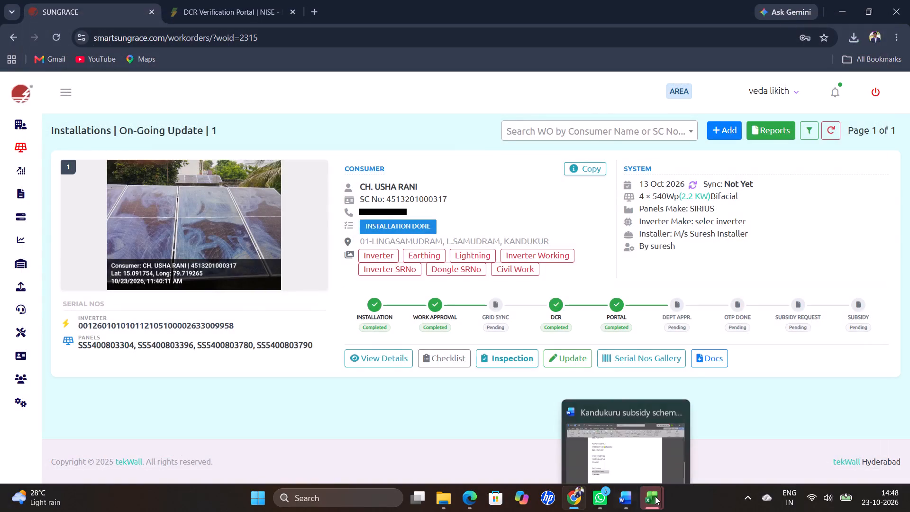
Close the older installations report workbook whose name begins with Installations_20261023_130.
click(577, 400)
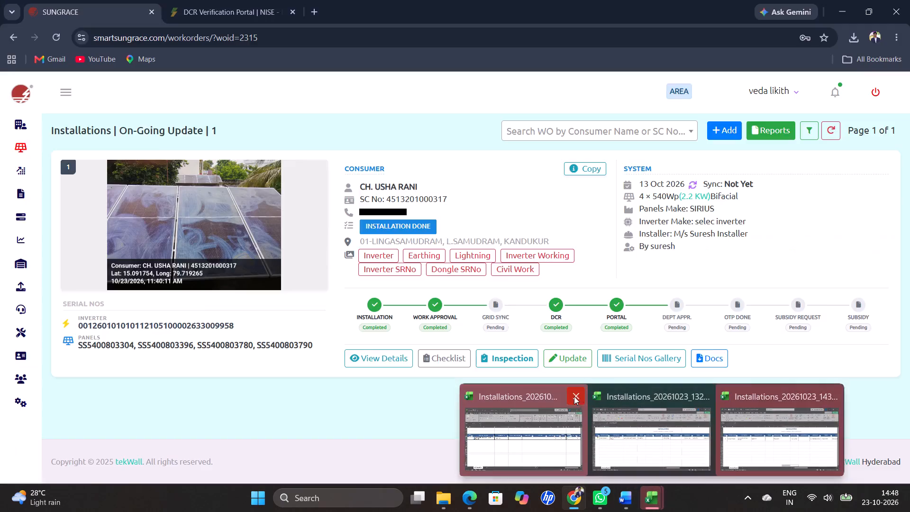
Close the three open Installations workbooks in Excel, discarding their unsaved changes.
click(574, 396)
click(512, 354)
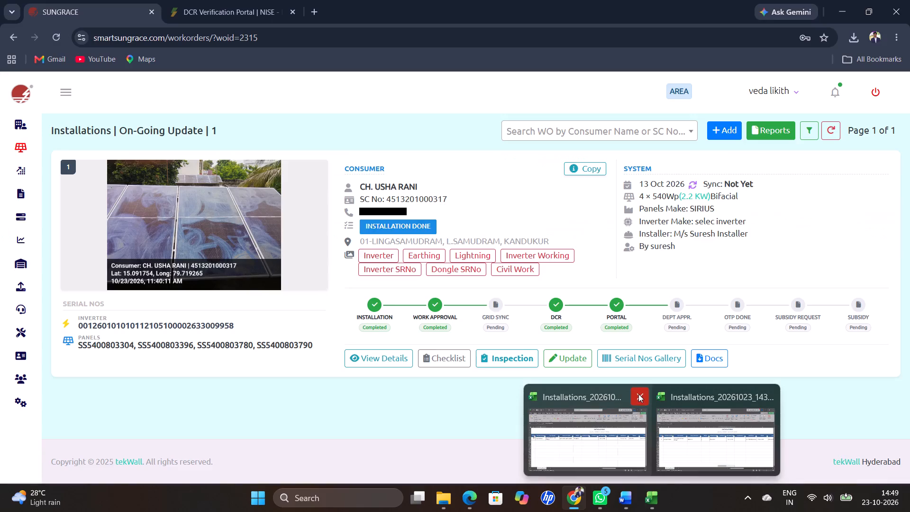
click(639, 393)
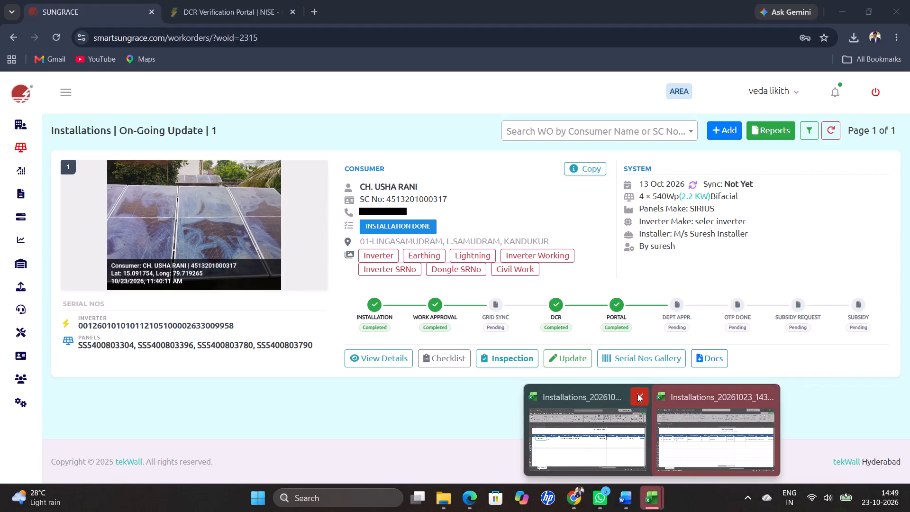
click(637, 394)
click(510, 351)
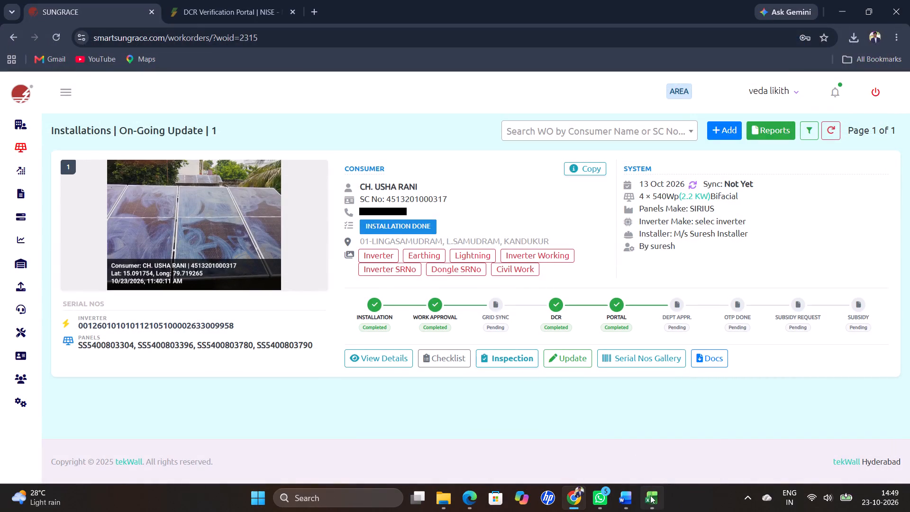
click(702, 394)
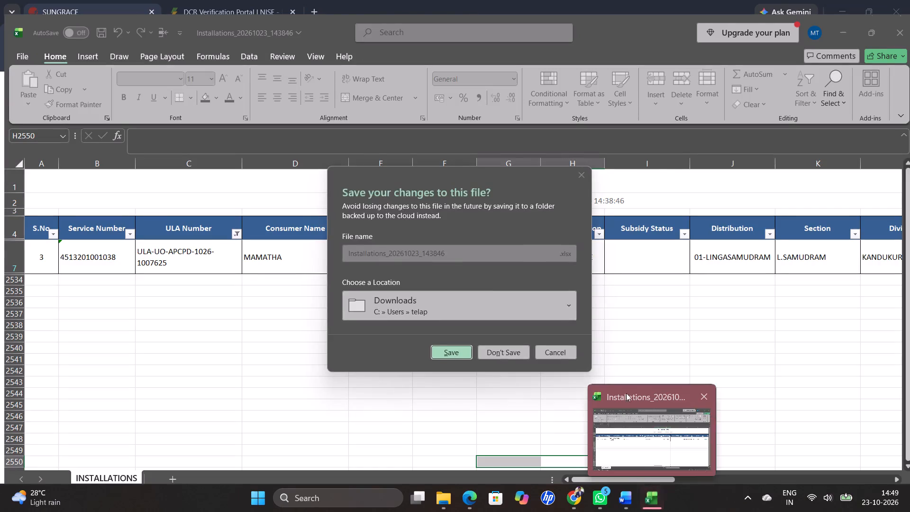
click(509, 348)
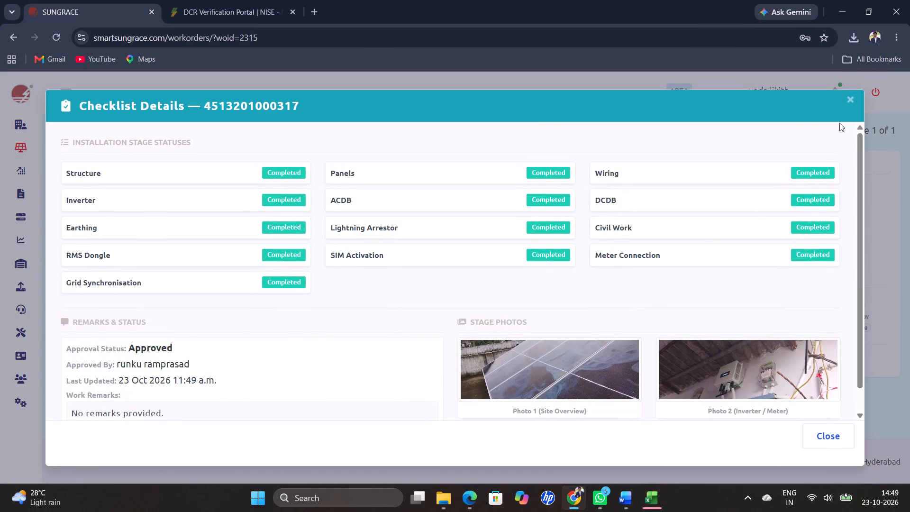
click(848, 96)
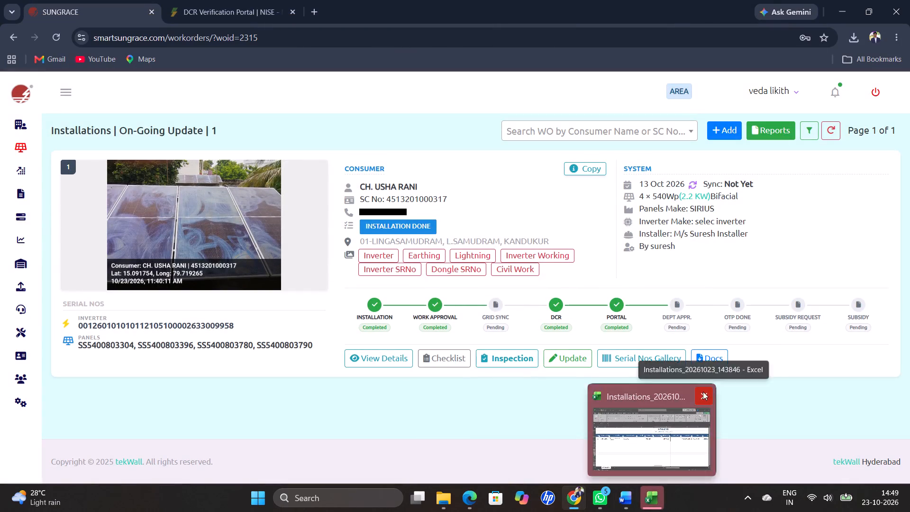
Close the remaining Installations_20261023_143846 workbook in Excel, discarding its unsaved changes.
click(703, 392)
click(510, 351)
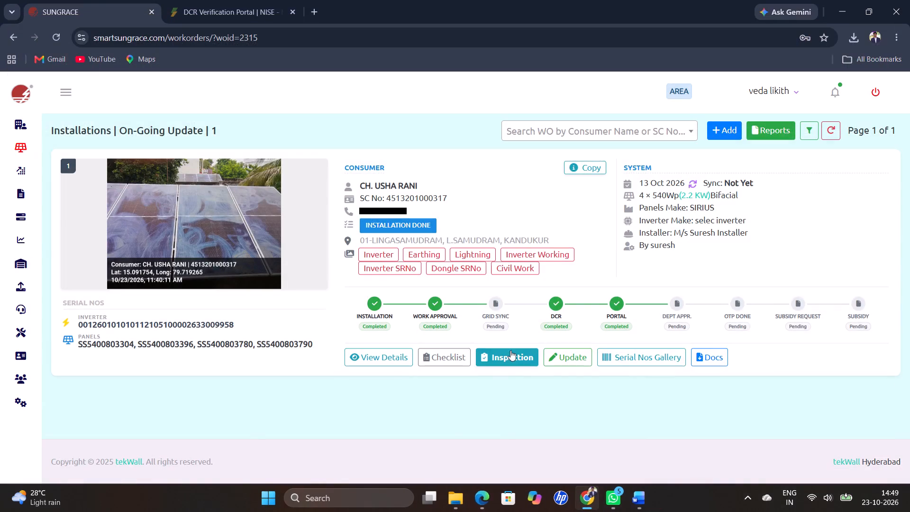
Minimize the SUNGRACE browser window and refresh the Windows desktop.
click(848, 9)
right_click(366, 231)
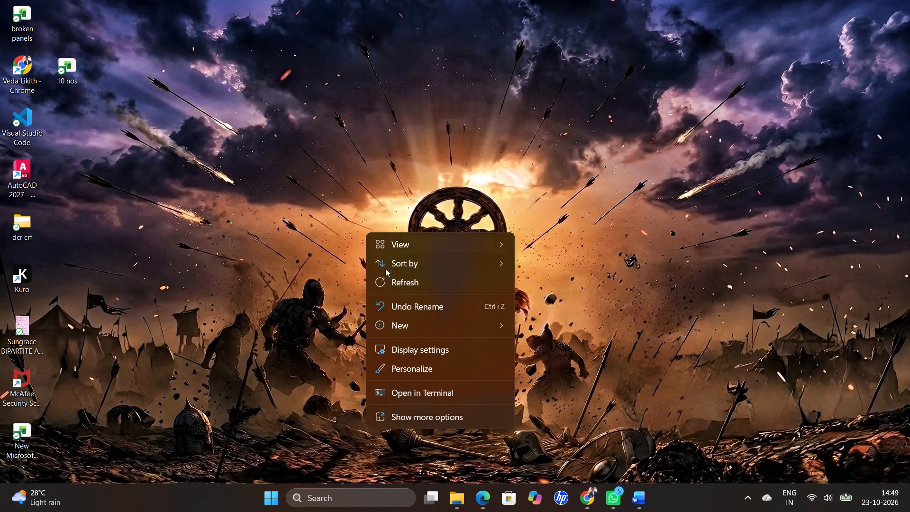
click(390, 282)
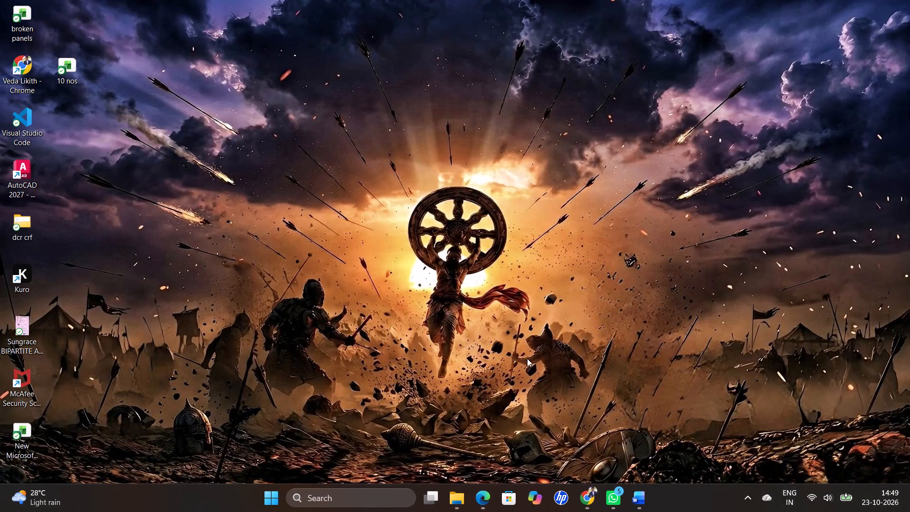
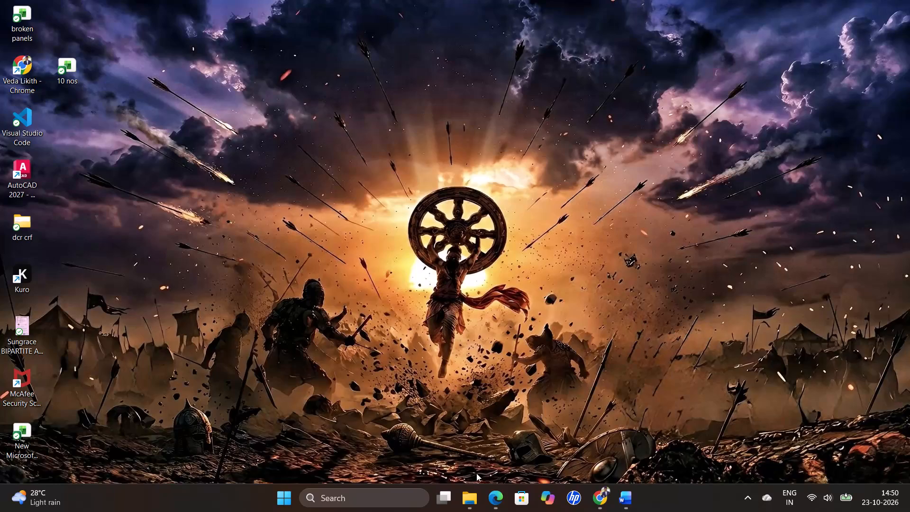
Open the recent Installations_20261023_143846 workbook from File Explorer's Home page and maximize its window.
click(466, 494)
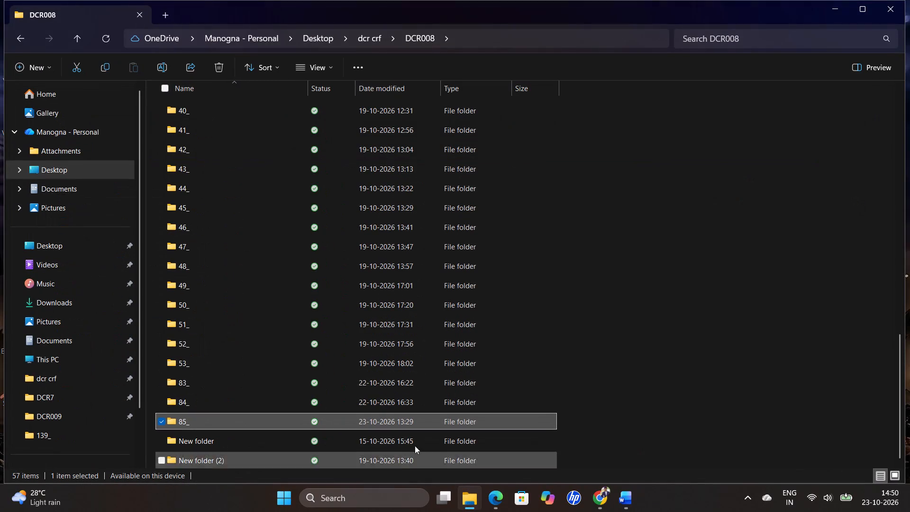
click(38, 98)
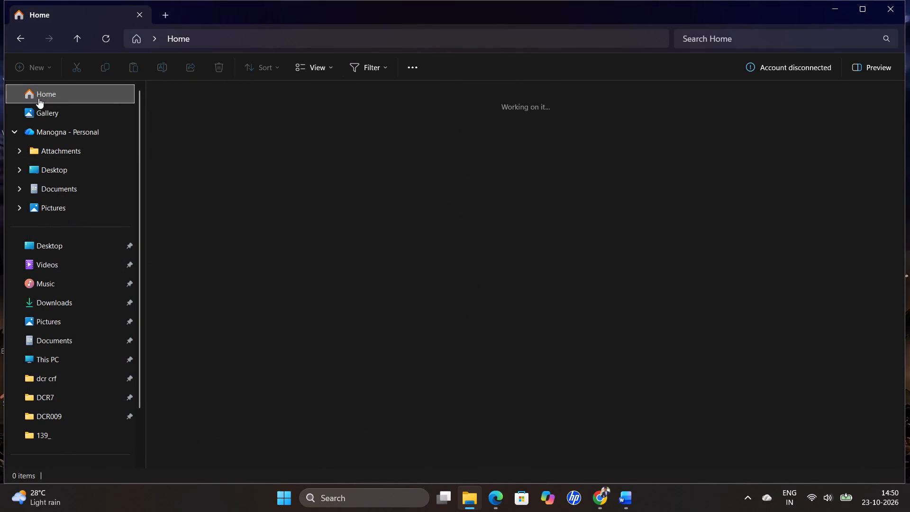
click(259, 309)
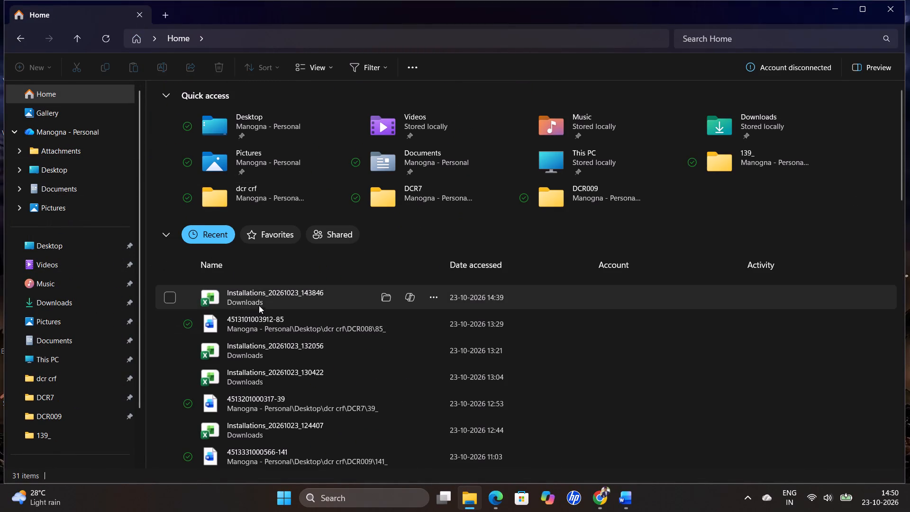
triple_click(258, 302)
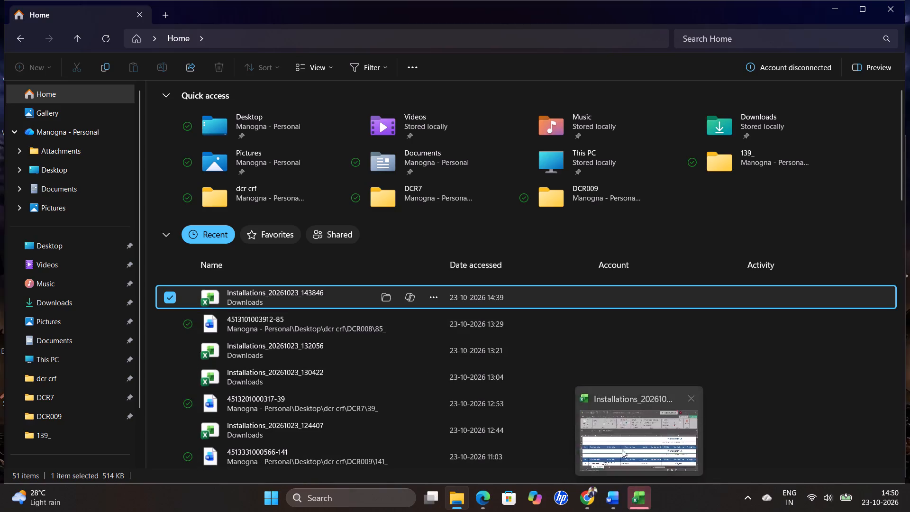
drag(622, 449, 618, 455)
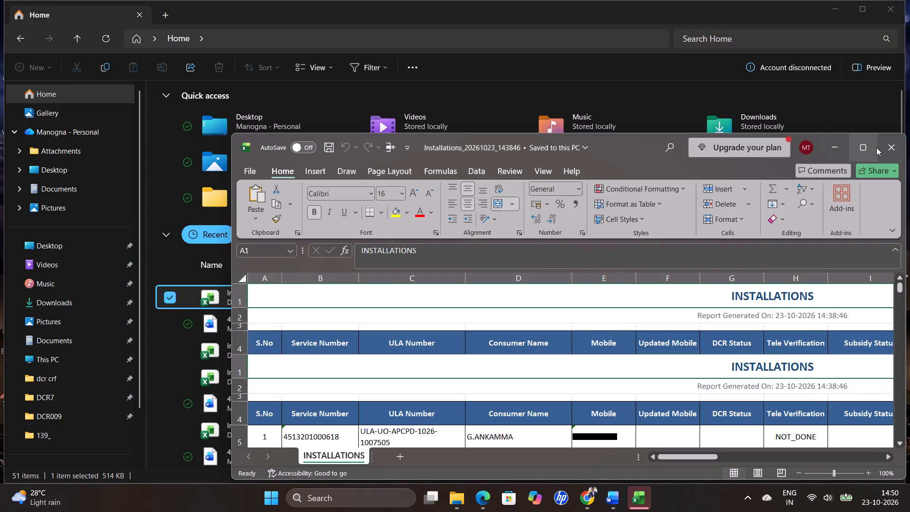
click(867, 147)
Turn on filtering for the header row (row 4) of the INSTALLATIONS sheet.
scroll(409, 203, down, 1)
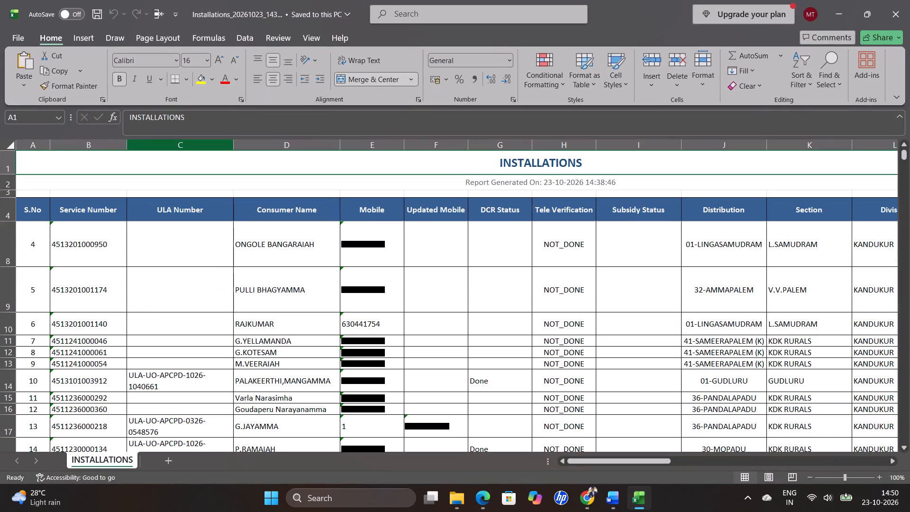
click(3, 214)
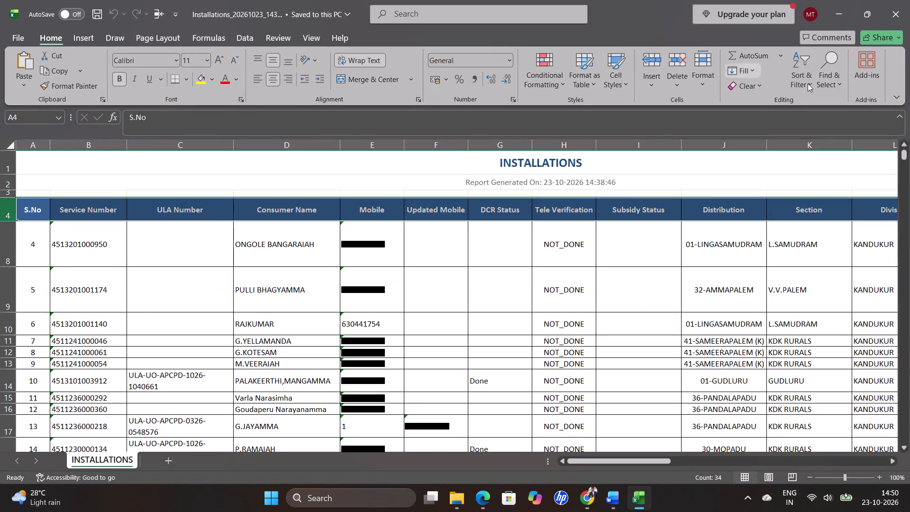
click(795, 81)
click(807, 151)
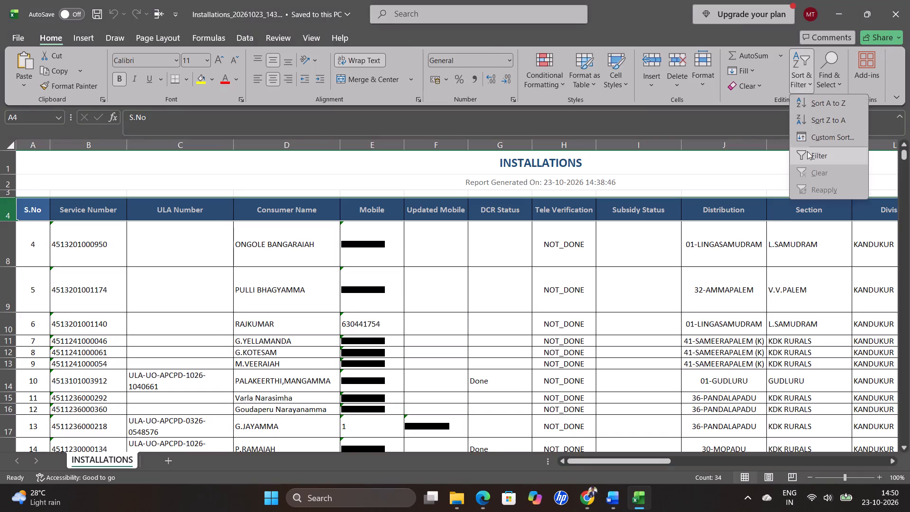
Filter the ULA Number column to exclude blank entries.
scroll(416, 196, down, 1)
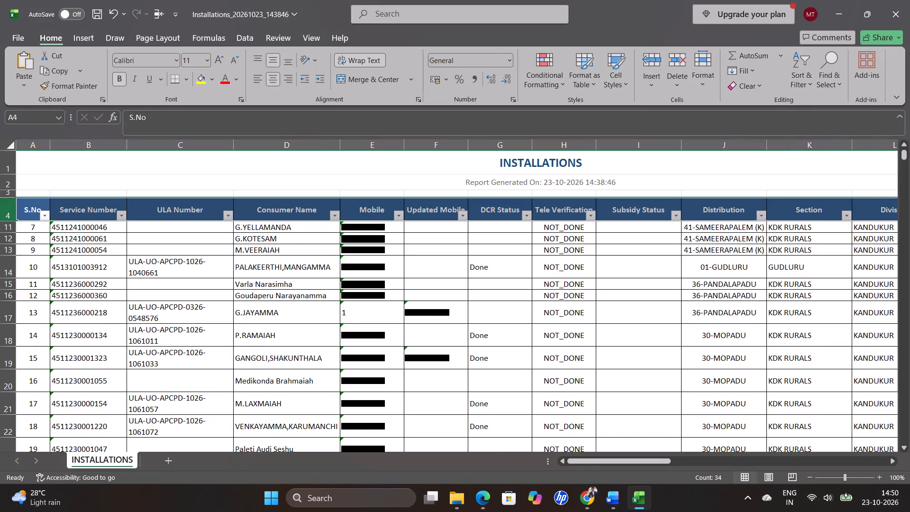
click(228, 212)
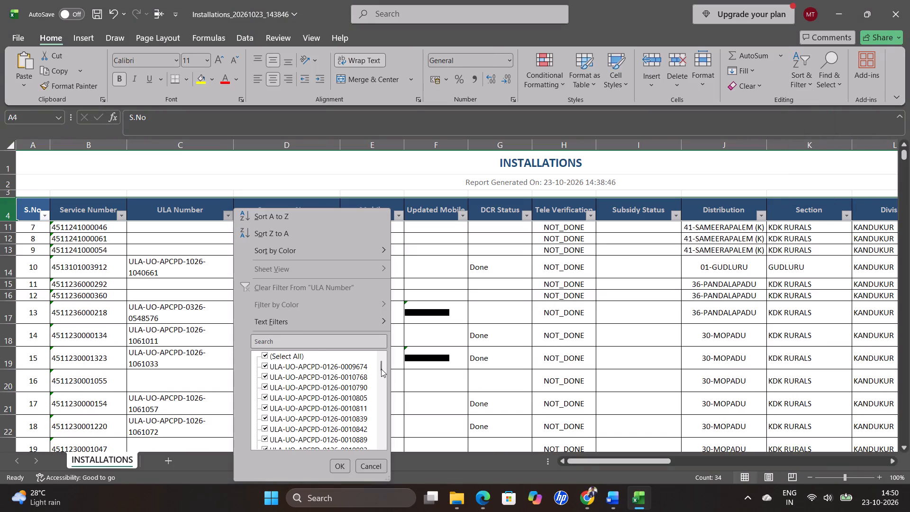
drag(381, 369, 395, 457)
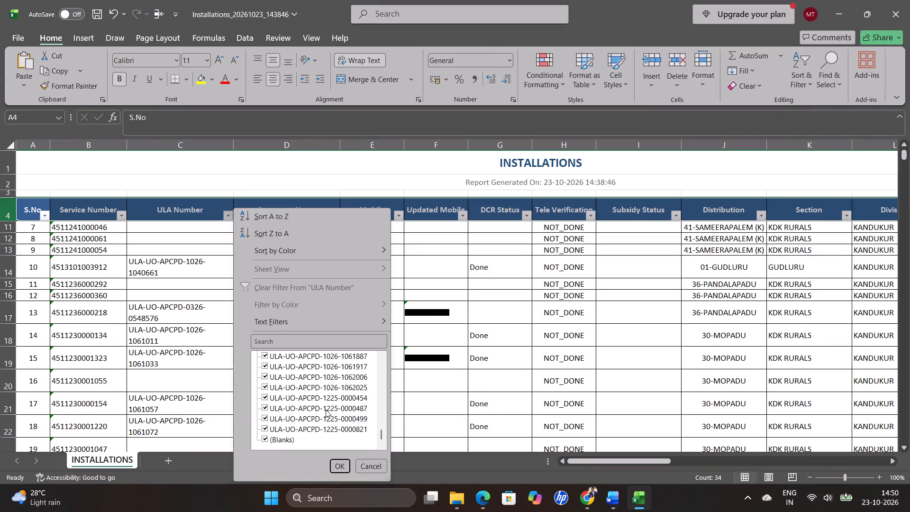
click(286, 440)
drag(336, 458, 349, 471)
click(349, 471)
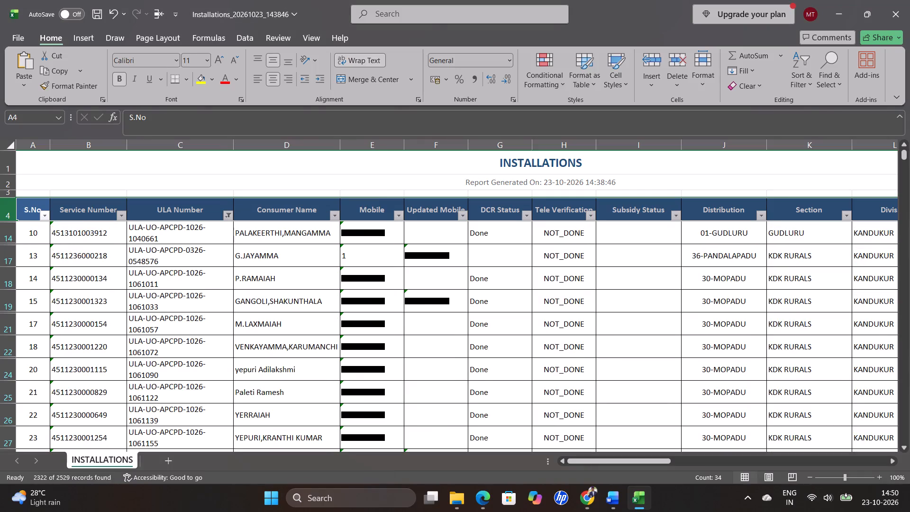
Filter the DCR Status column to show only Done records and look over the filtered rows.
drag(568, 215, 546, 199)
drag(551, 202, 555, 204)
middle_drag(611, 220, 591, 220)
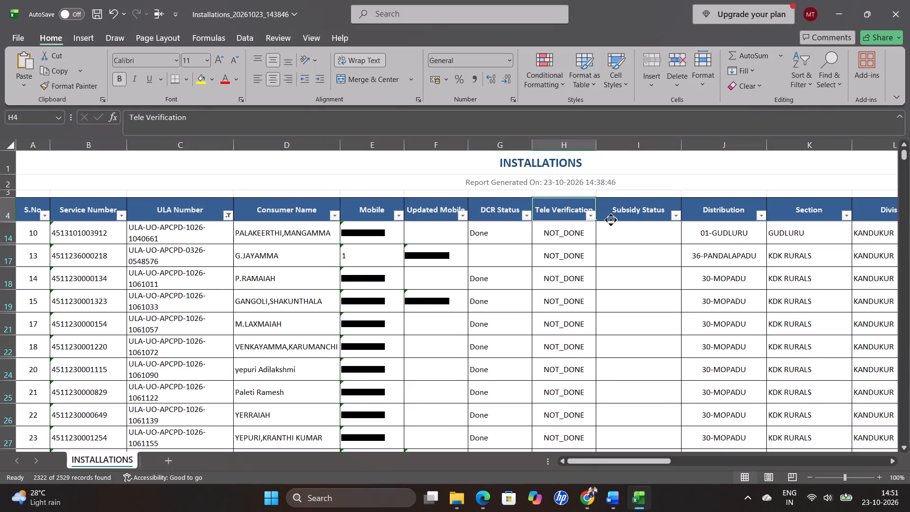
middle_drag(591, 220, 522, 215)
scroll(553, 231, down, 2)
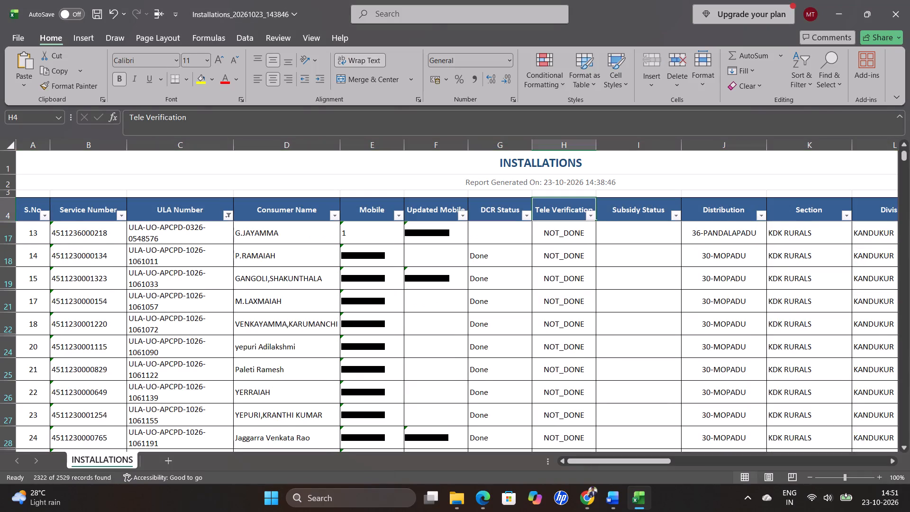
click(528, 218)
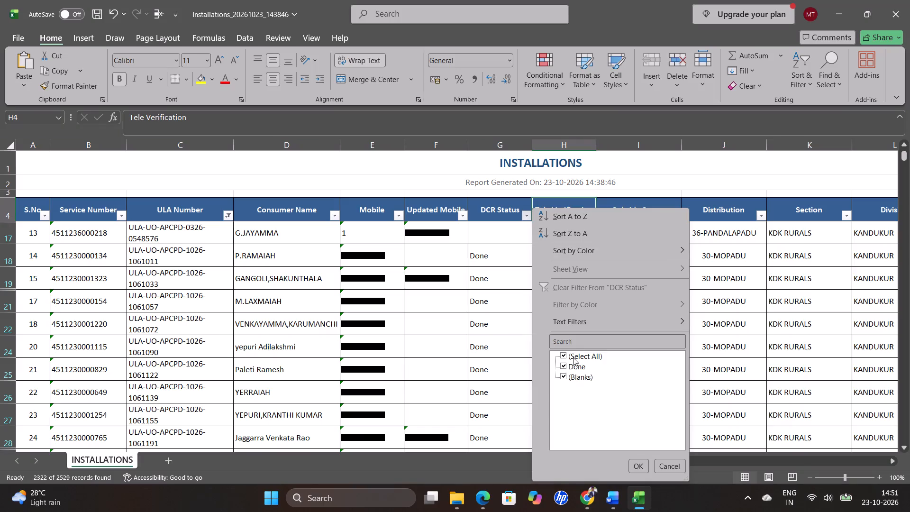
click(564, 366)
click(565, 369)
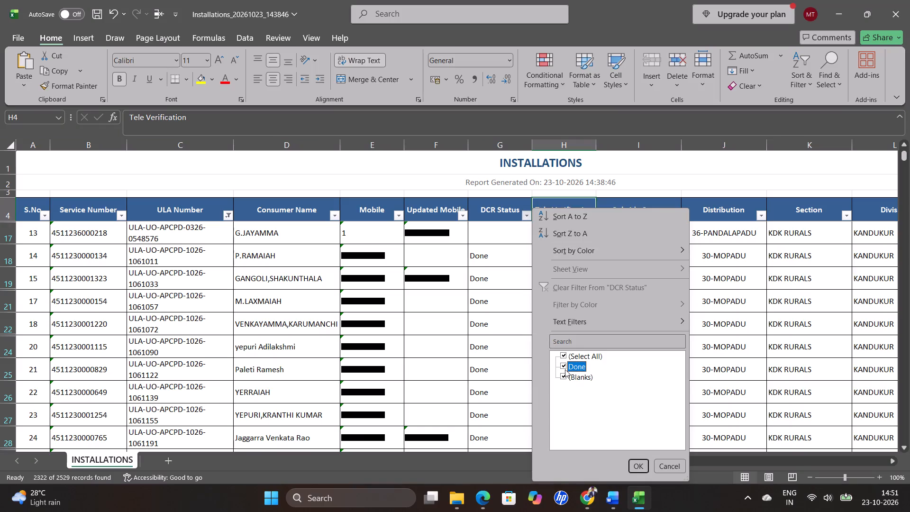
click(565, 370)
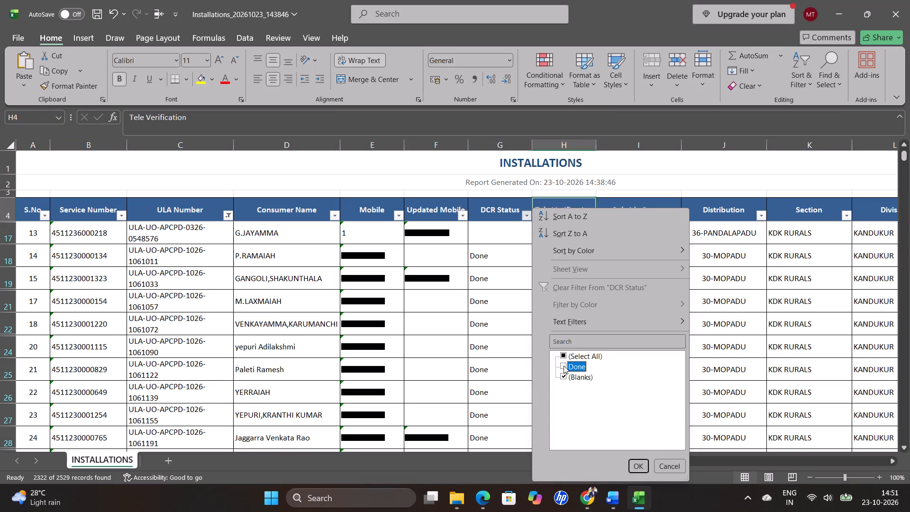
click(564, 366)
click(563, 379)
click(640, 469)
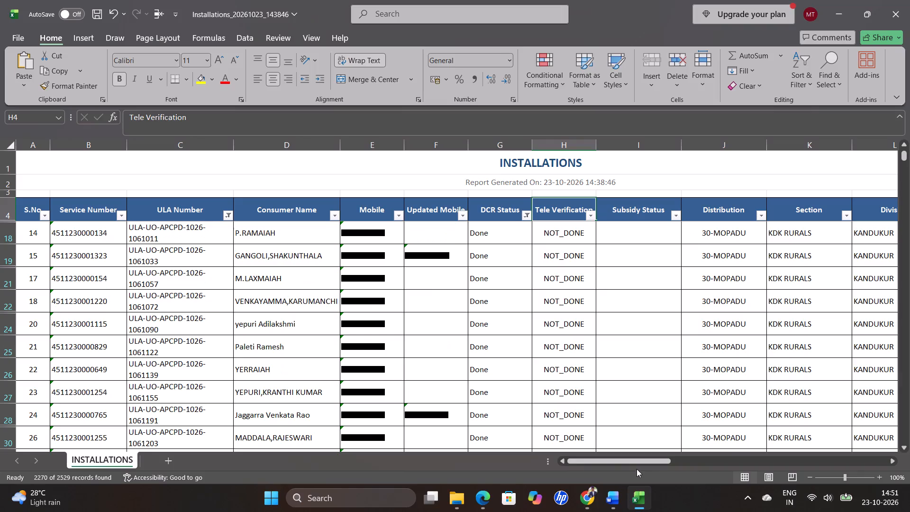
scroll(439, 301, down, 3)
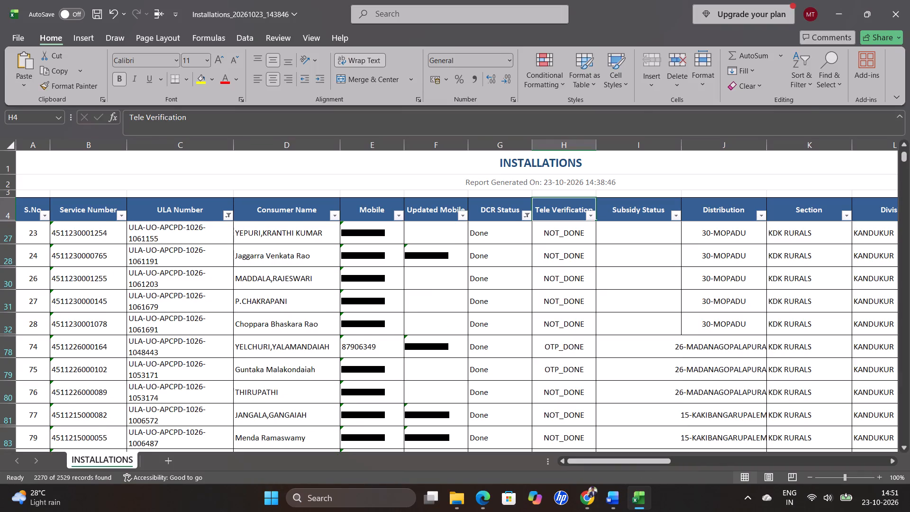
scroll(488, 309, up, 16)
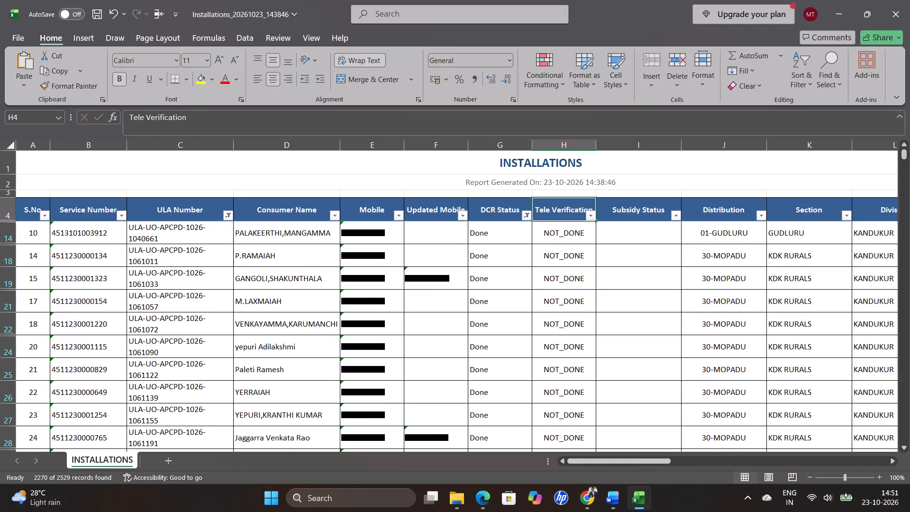
Change the DCR Status filter to show only blank entries and look through the filtered rows.
click(528, 216)
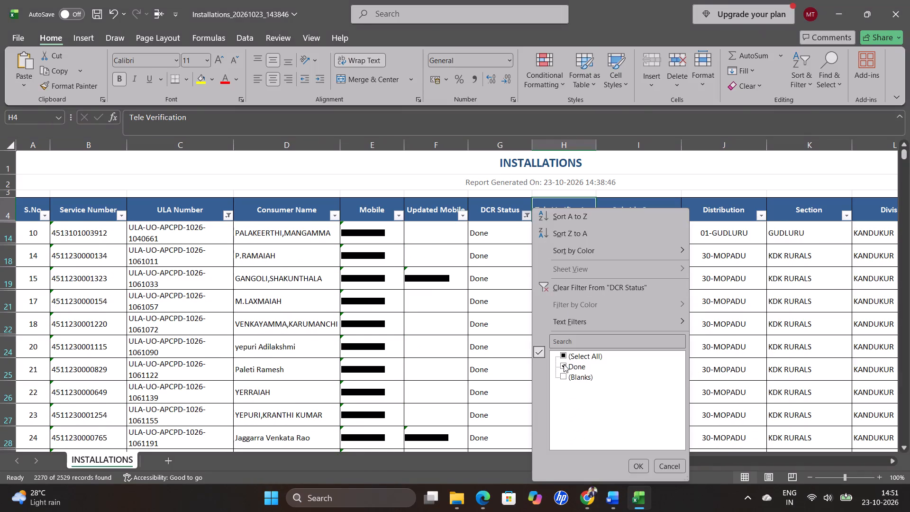
click(564, 361)
click(564, 362)
click(645, 466)
scroll(538, 392, down, 3)
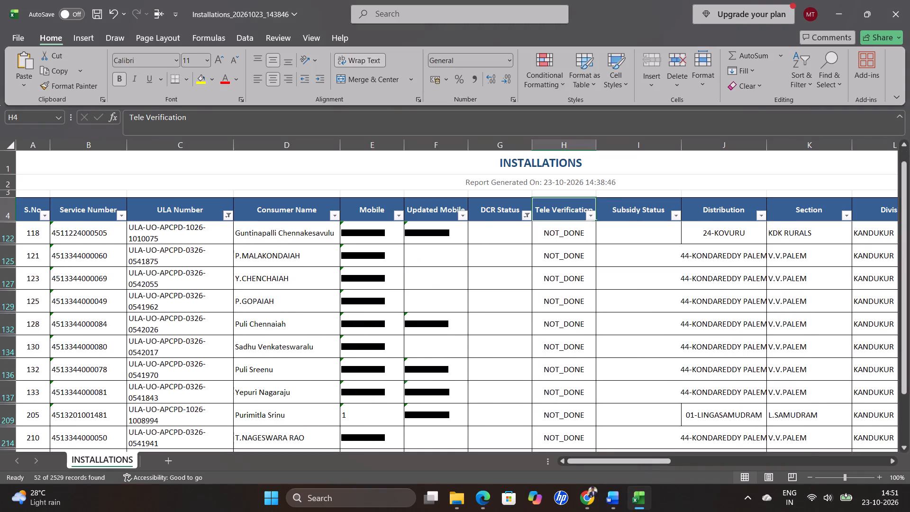
scroll(453, 389, down, 7)
scroll(446, 388, up, 6)
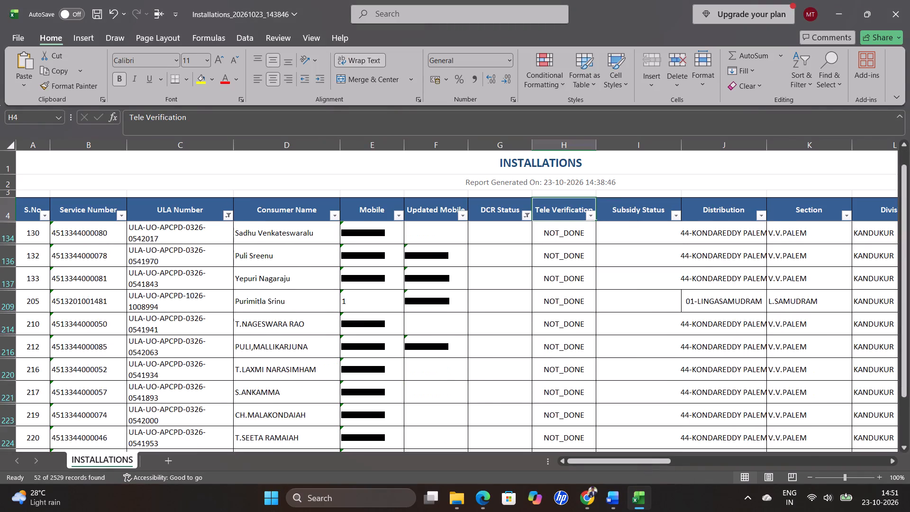
scroll(446, 388, up, 3)
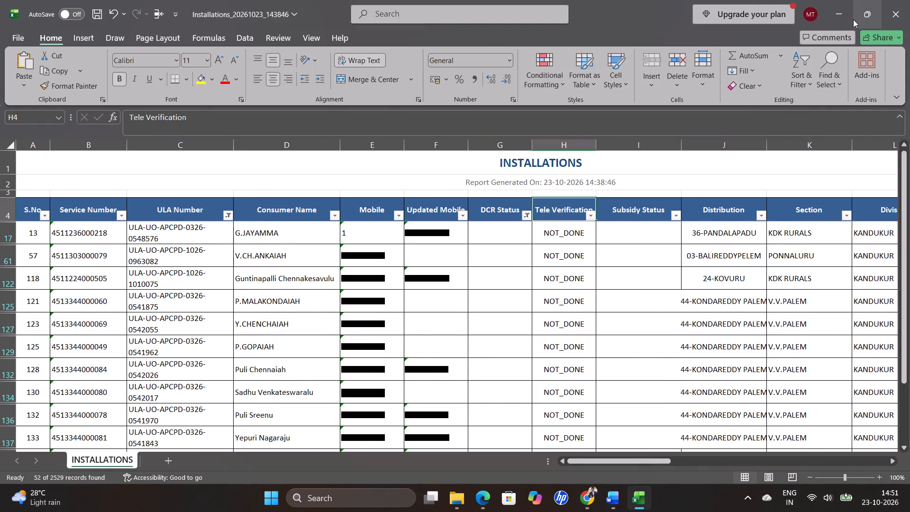
Minimize the open windows to reach the desktop.
click(842, 13)
click(842, 13)
click(837, 11)
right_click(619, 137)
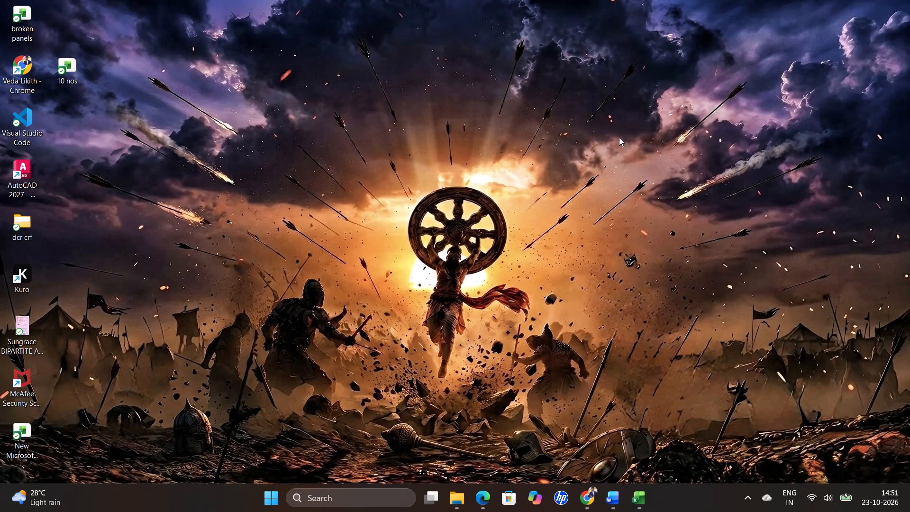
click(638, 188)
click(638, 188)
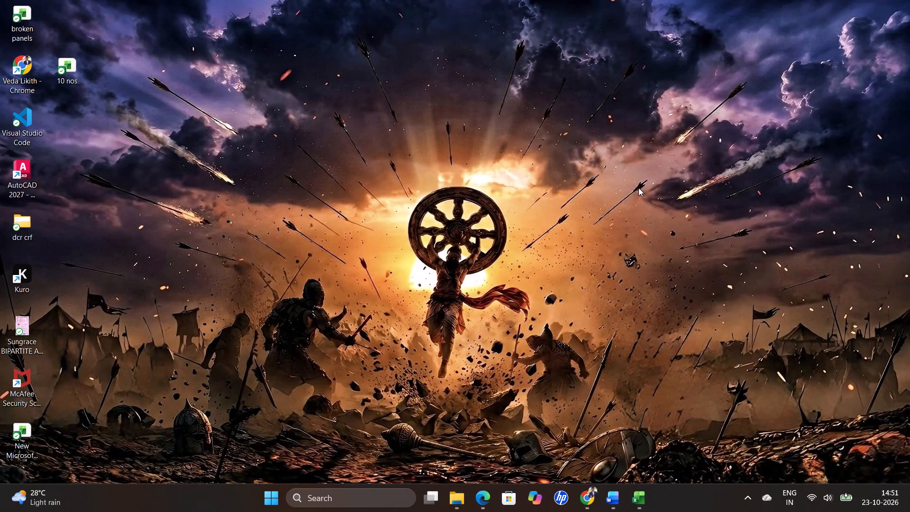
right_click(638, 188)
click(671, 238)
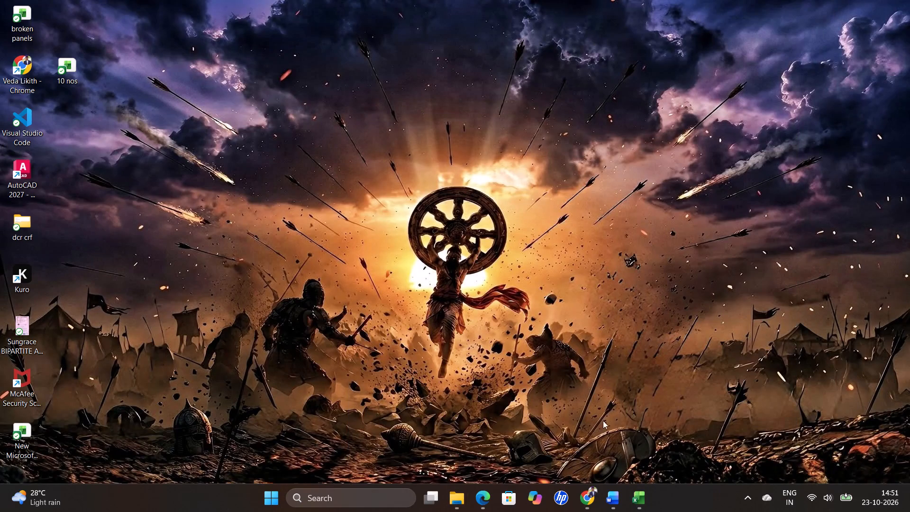